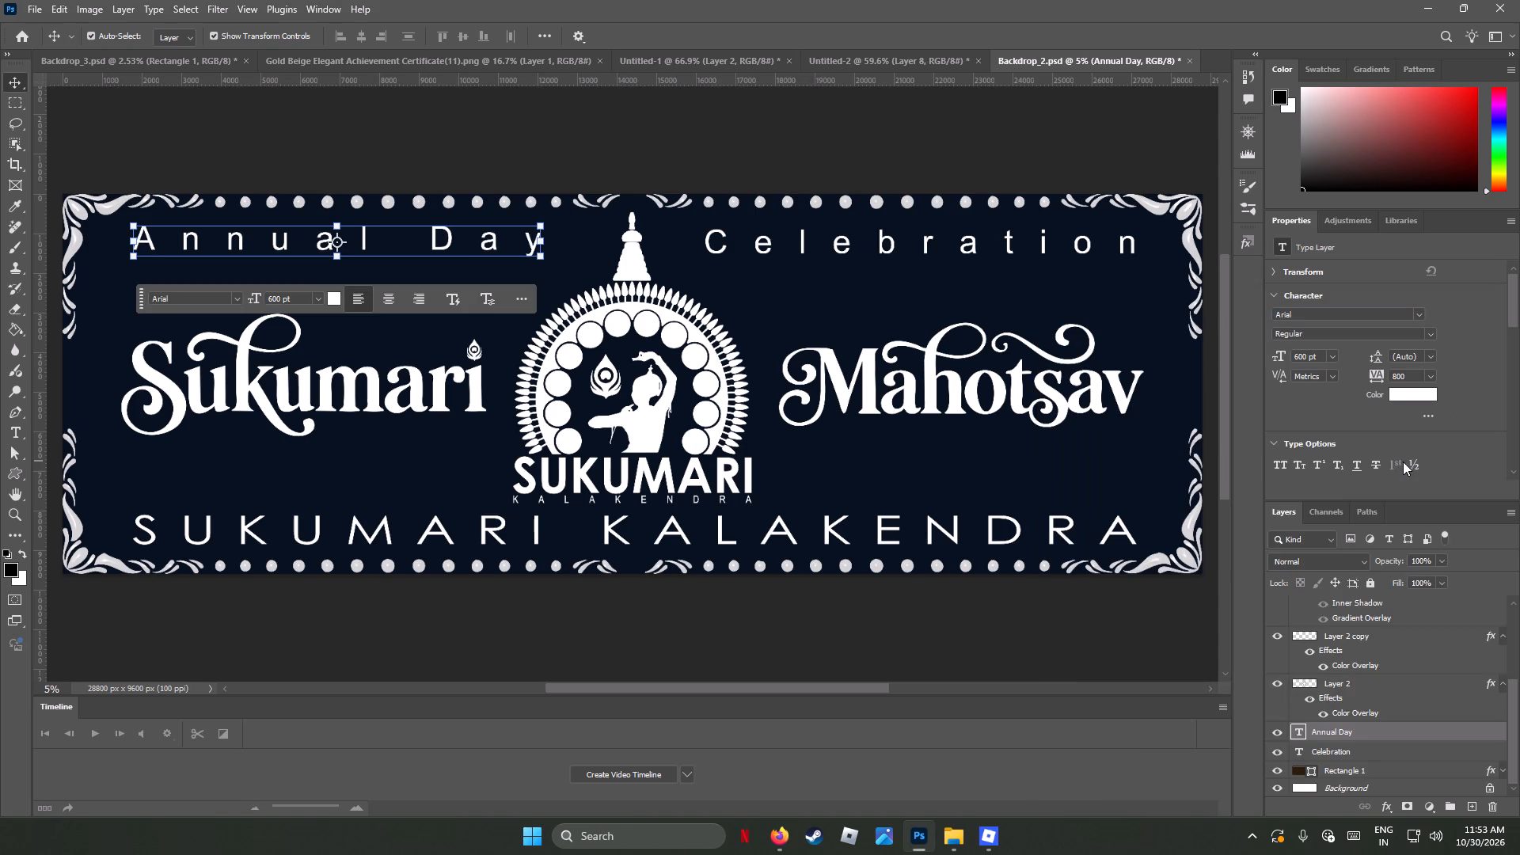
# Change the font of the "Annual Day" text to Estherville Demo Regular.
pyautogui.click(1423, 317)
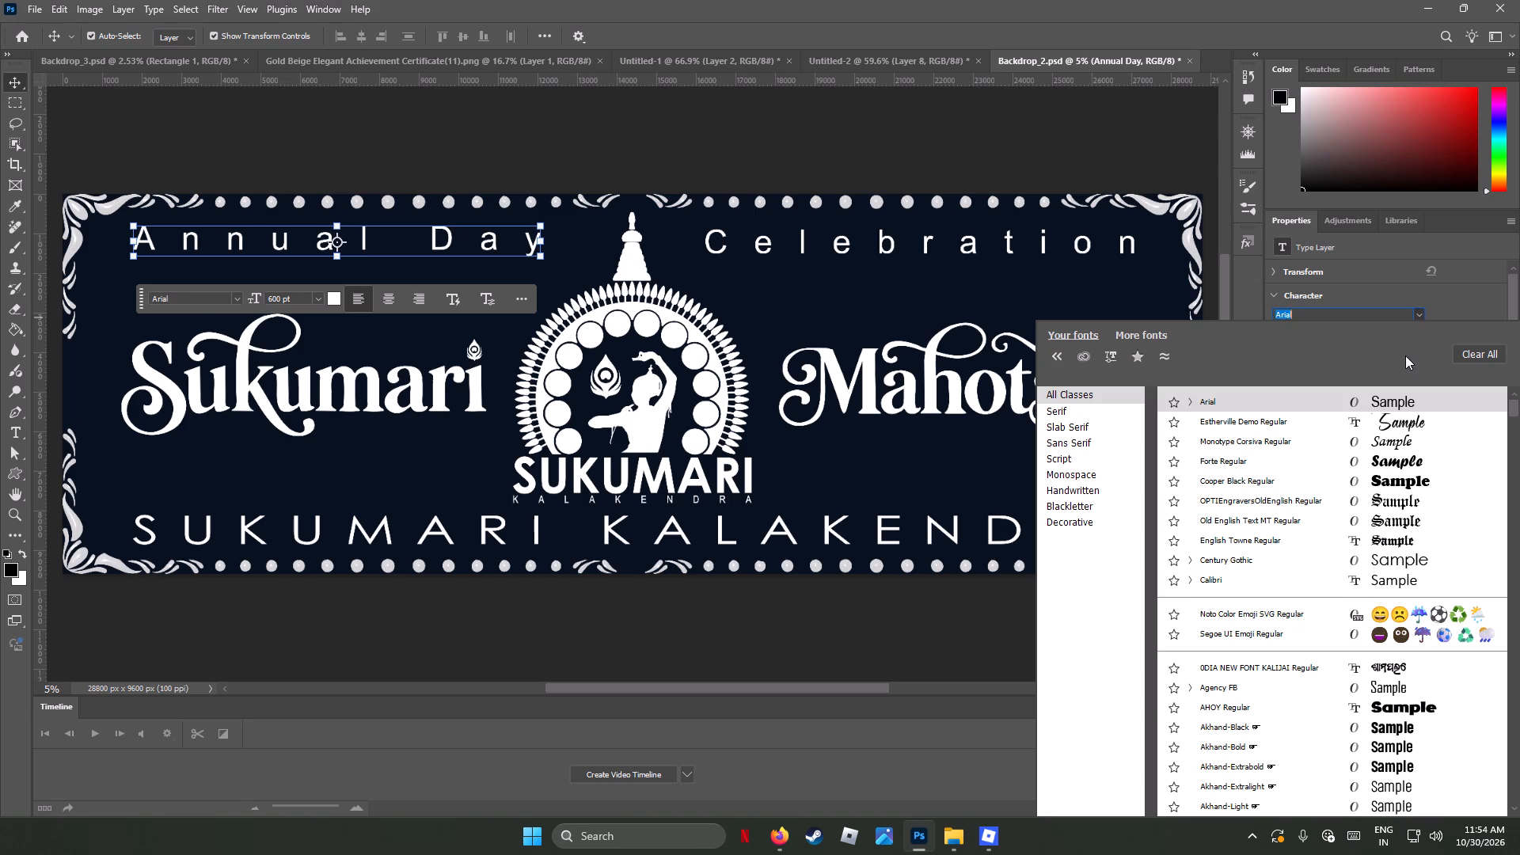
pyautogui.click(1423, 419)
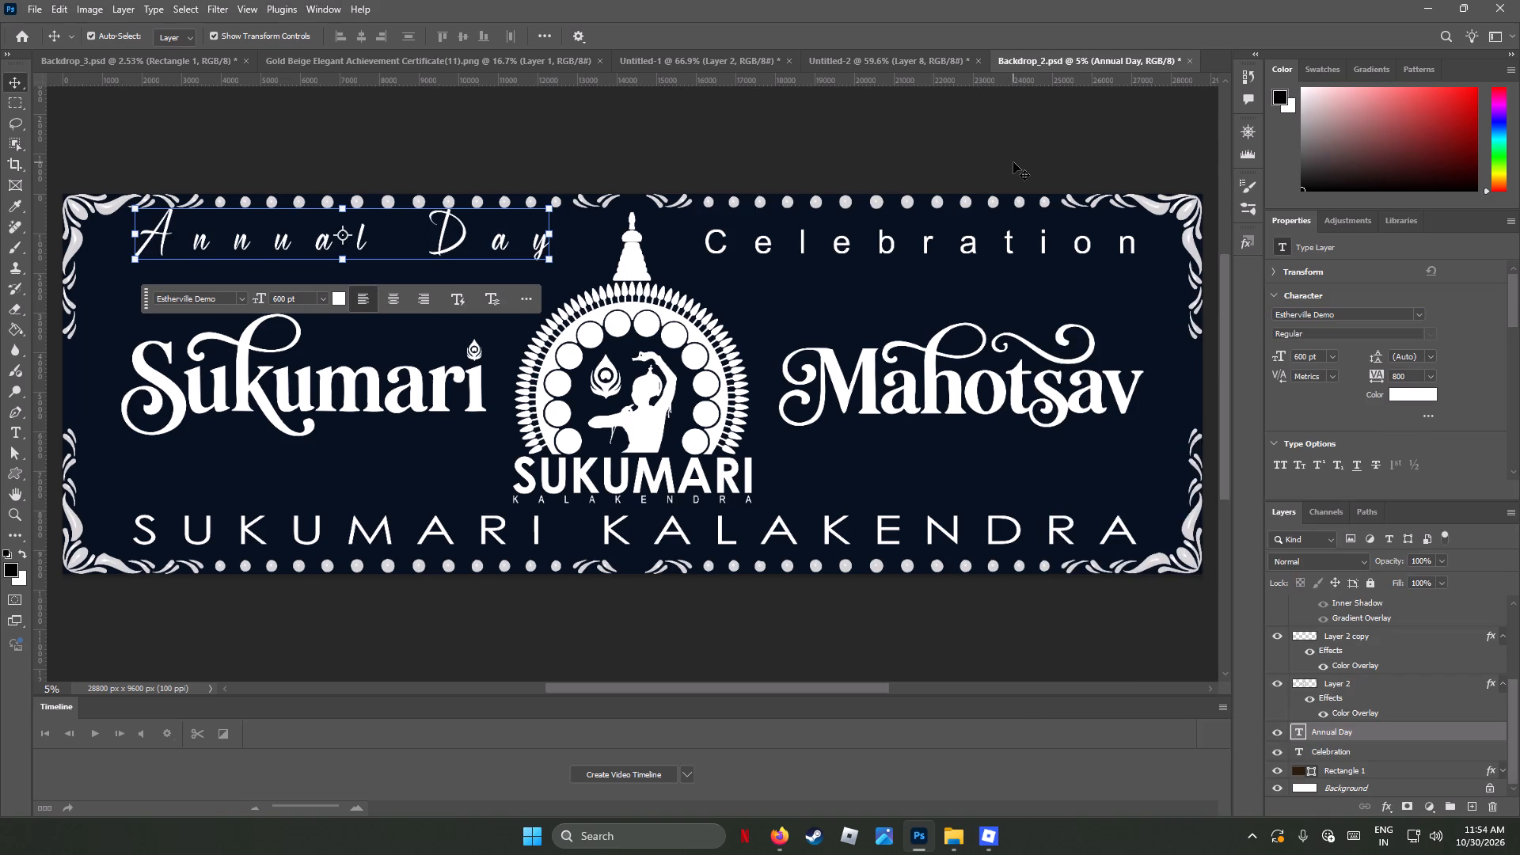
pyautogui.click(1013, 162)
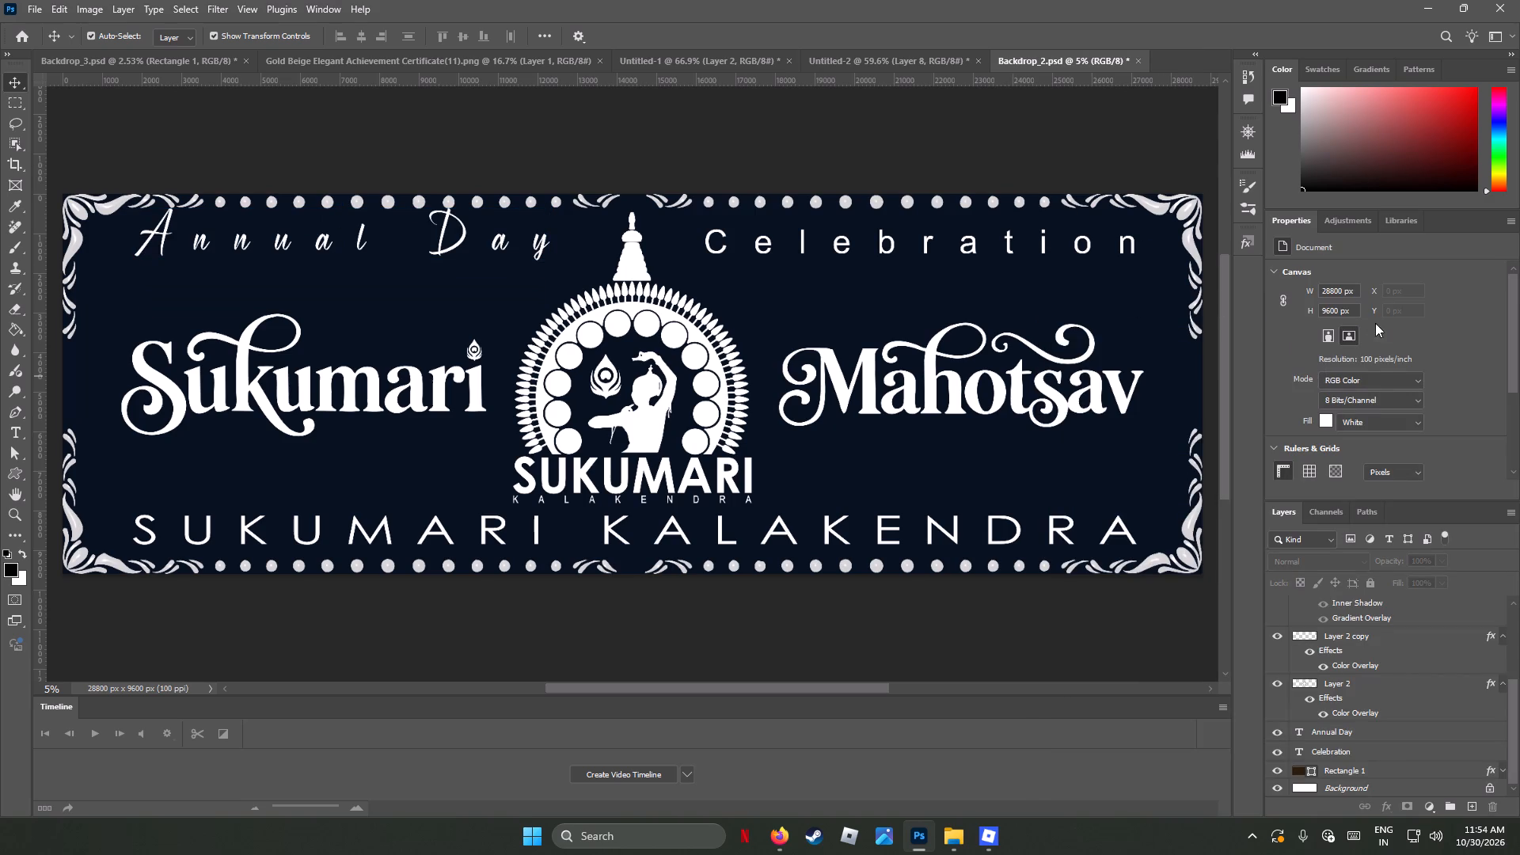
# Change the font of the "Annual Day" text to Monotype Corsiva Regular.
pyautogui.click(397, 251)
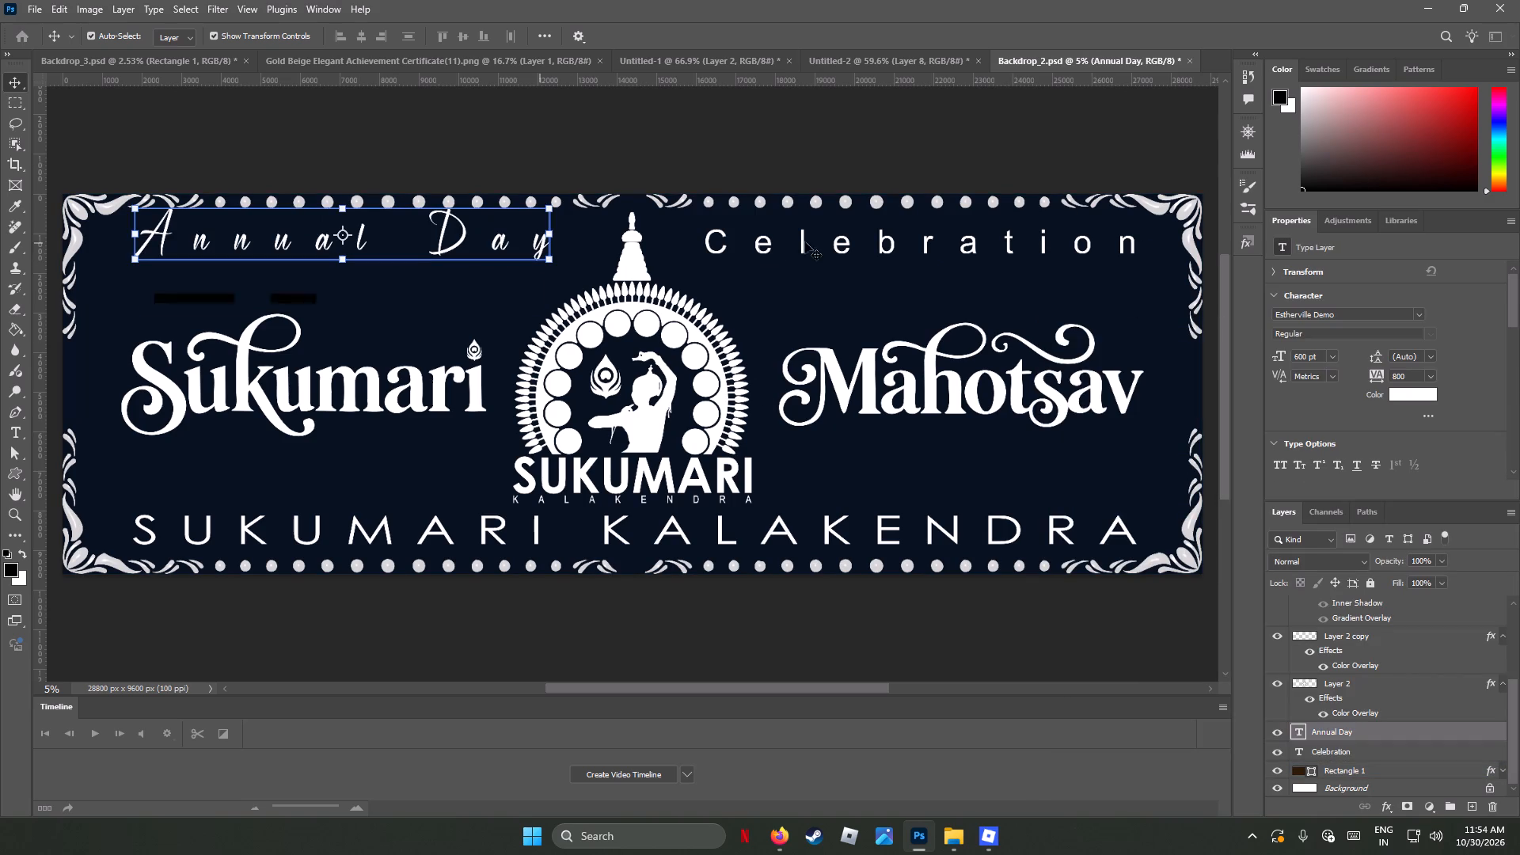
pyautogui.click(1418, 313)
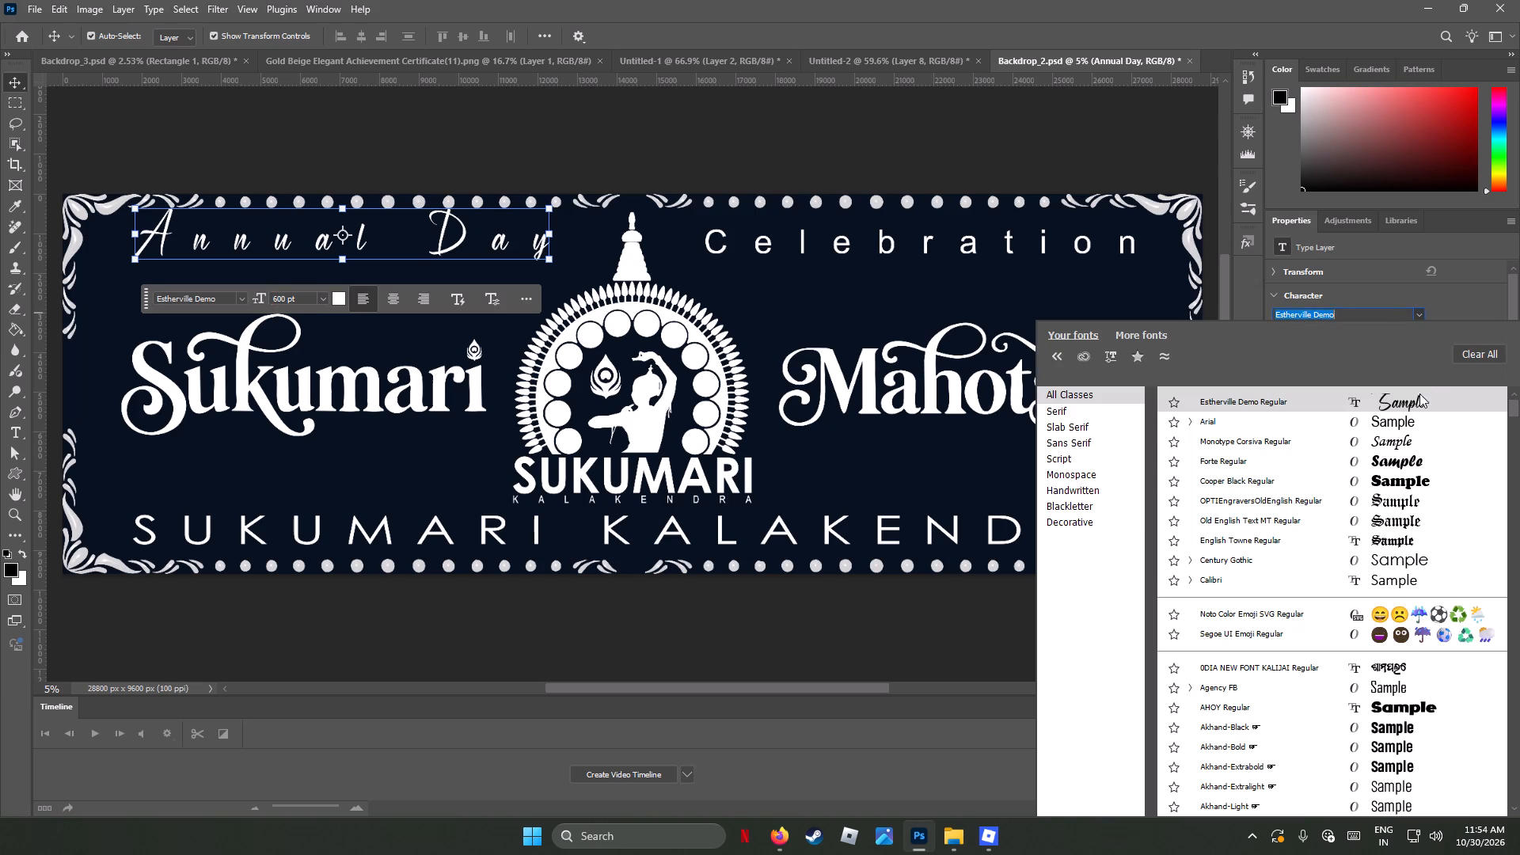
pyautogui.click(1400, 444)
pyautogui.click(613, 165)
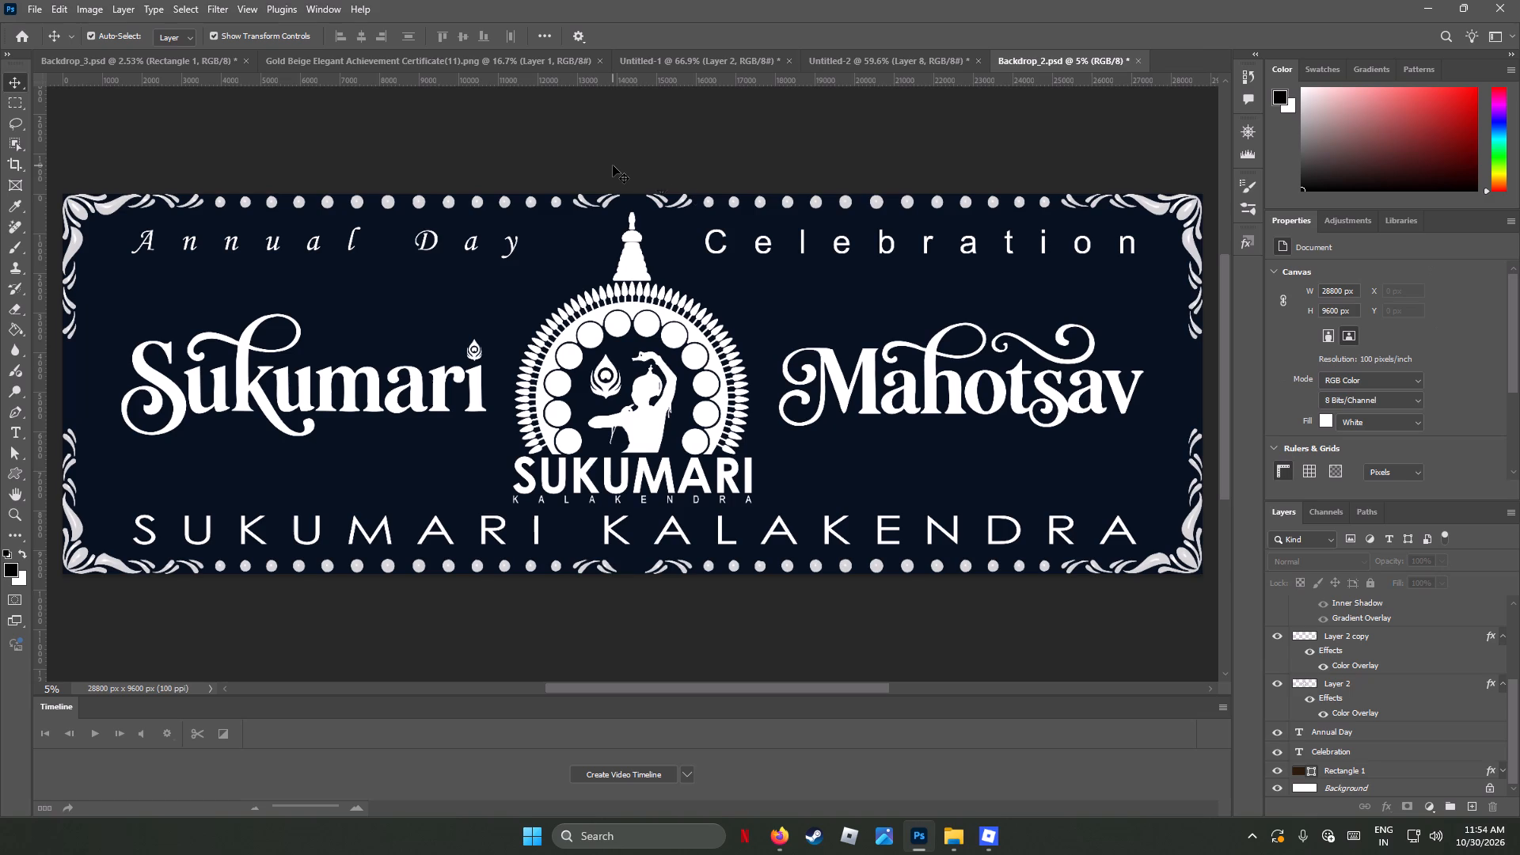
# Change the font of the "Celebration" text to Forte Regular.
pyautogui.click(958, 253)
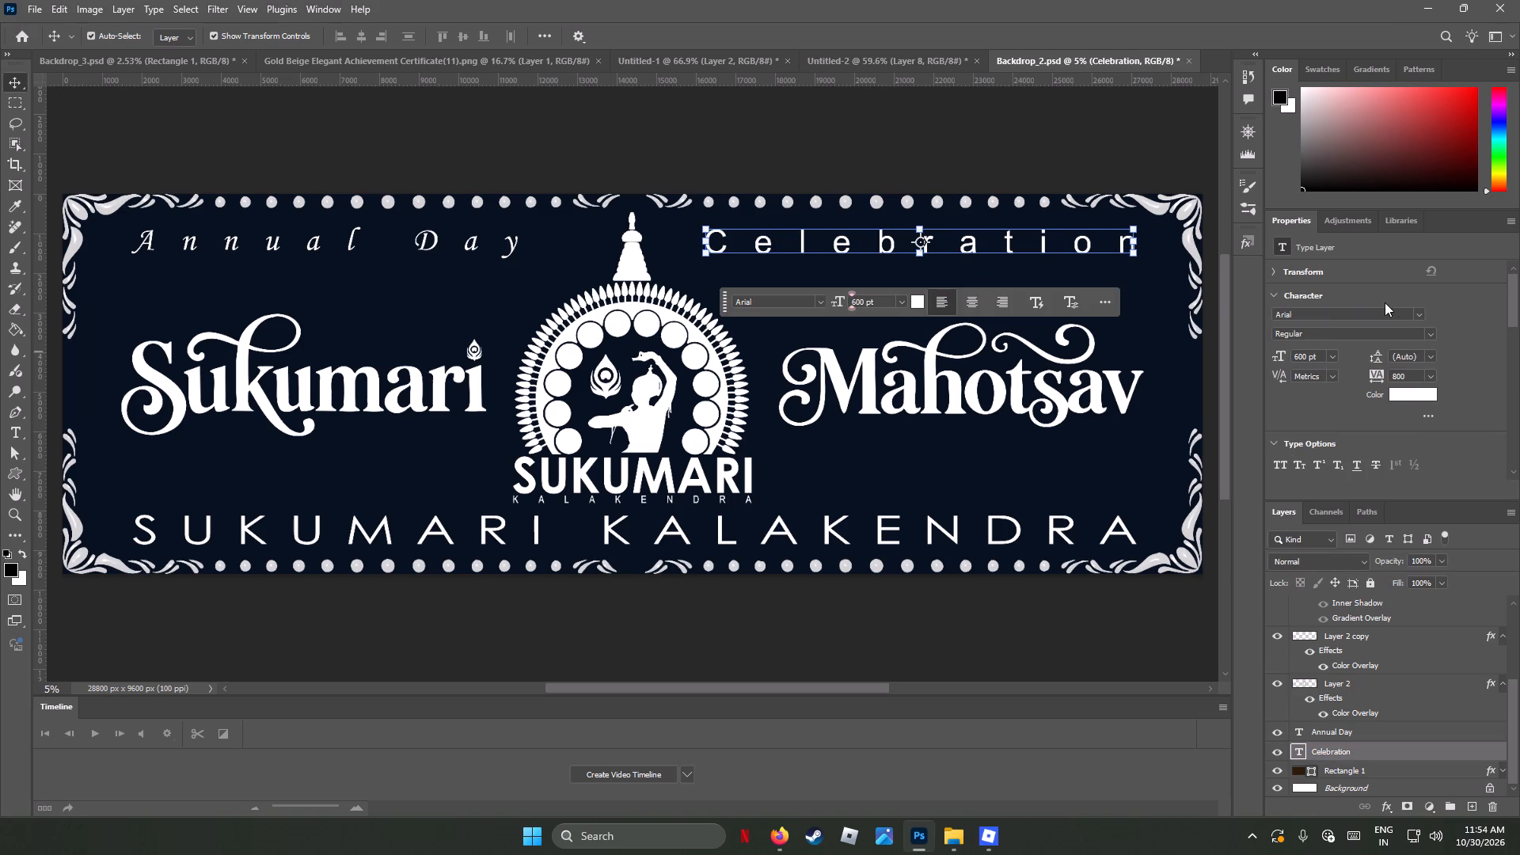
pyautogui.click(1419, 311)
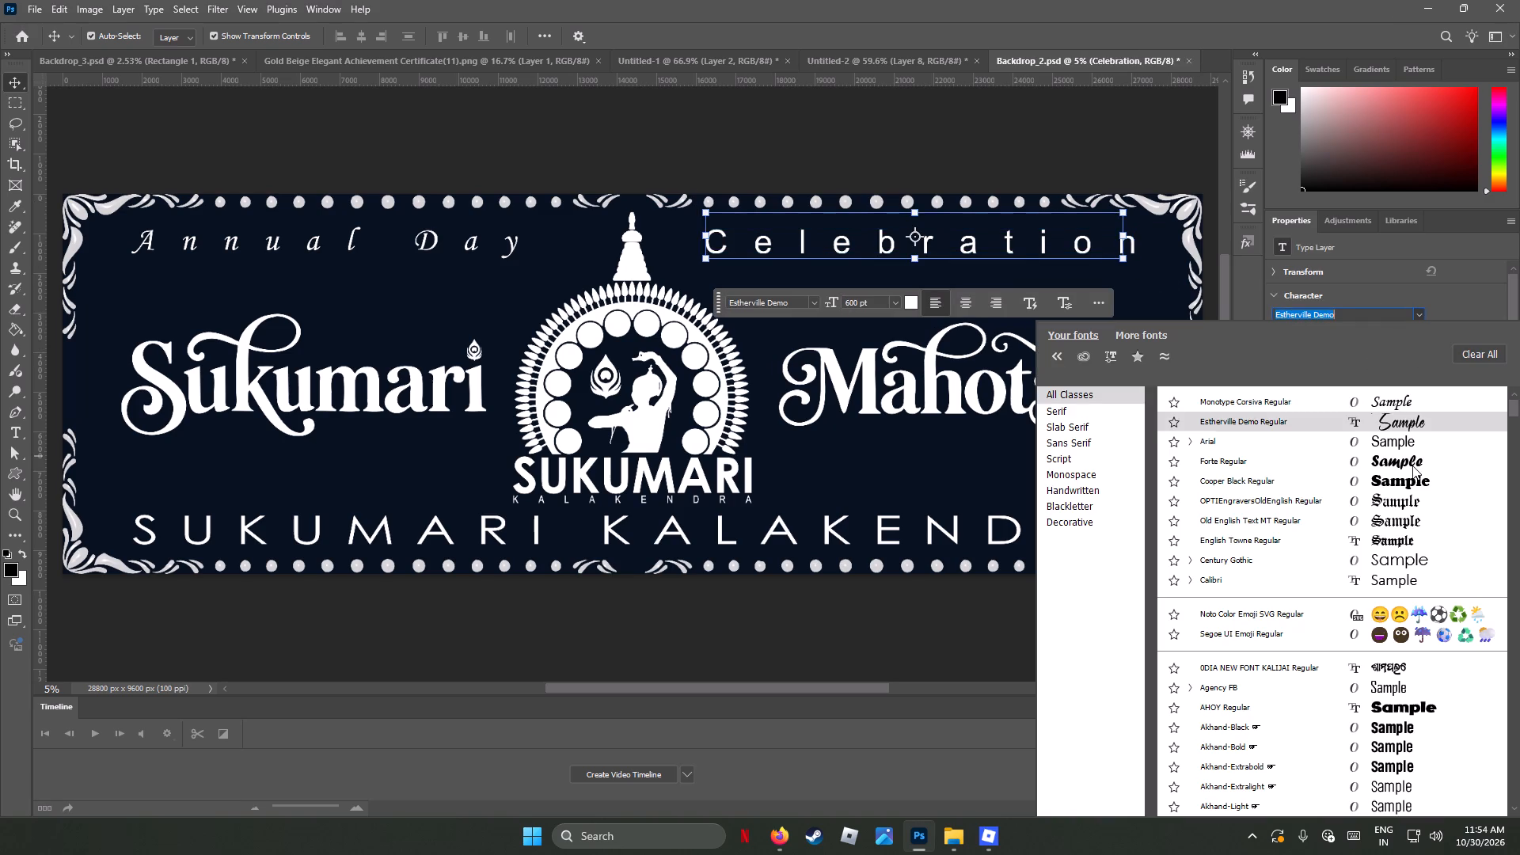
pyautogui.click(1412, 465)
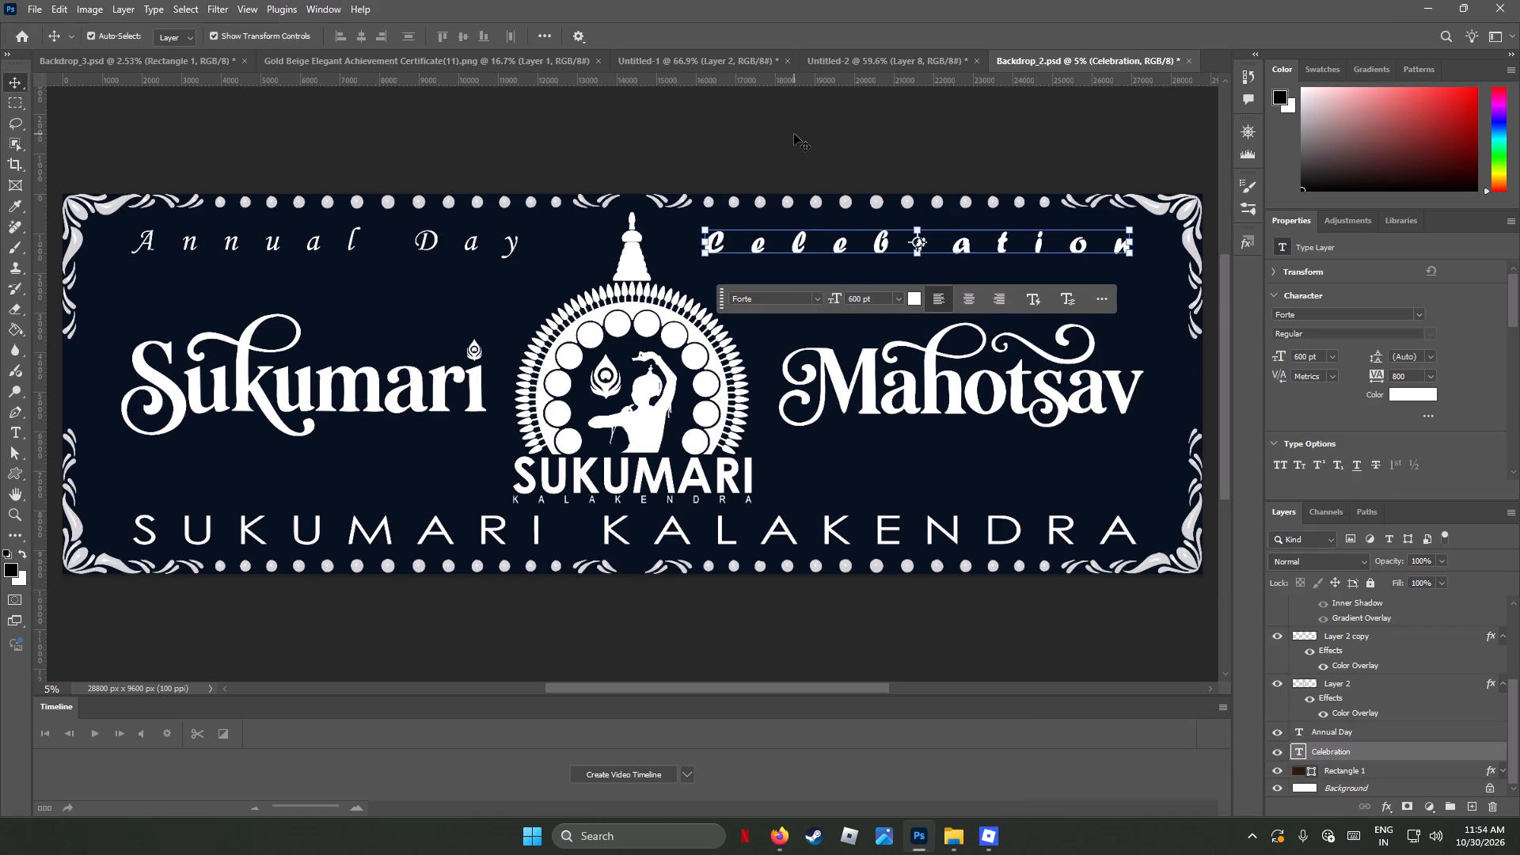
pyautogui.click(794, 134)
# Change the font of the "Celebration" text to Monotype Corsiva Regular.
pyautogui.click(1033, 255)
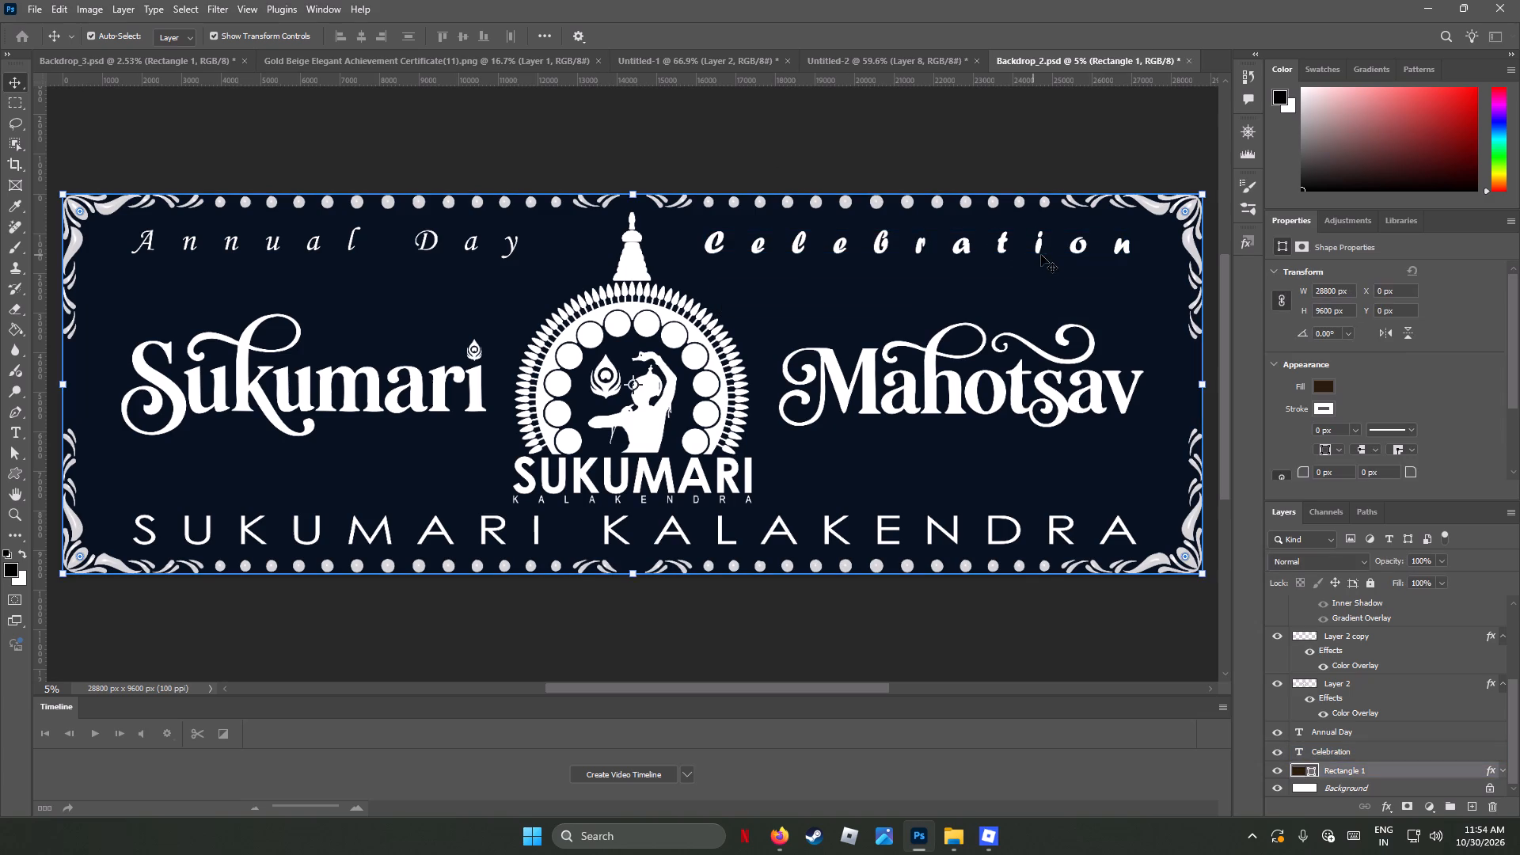
pyautogui.click(1066, 243)
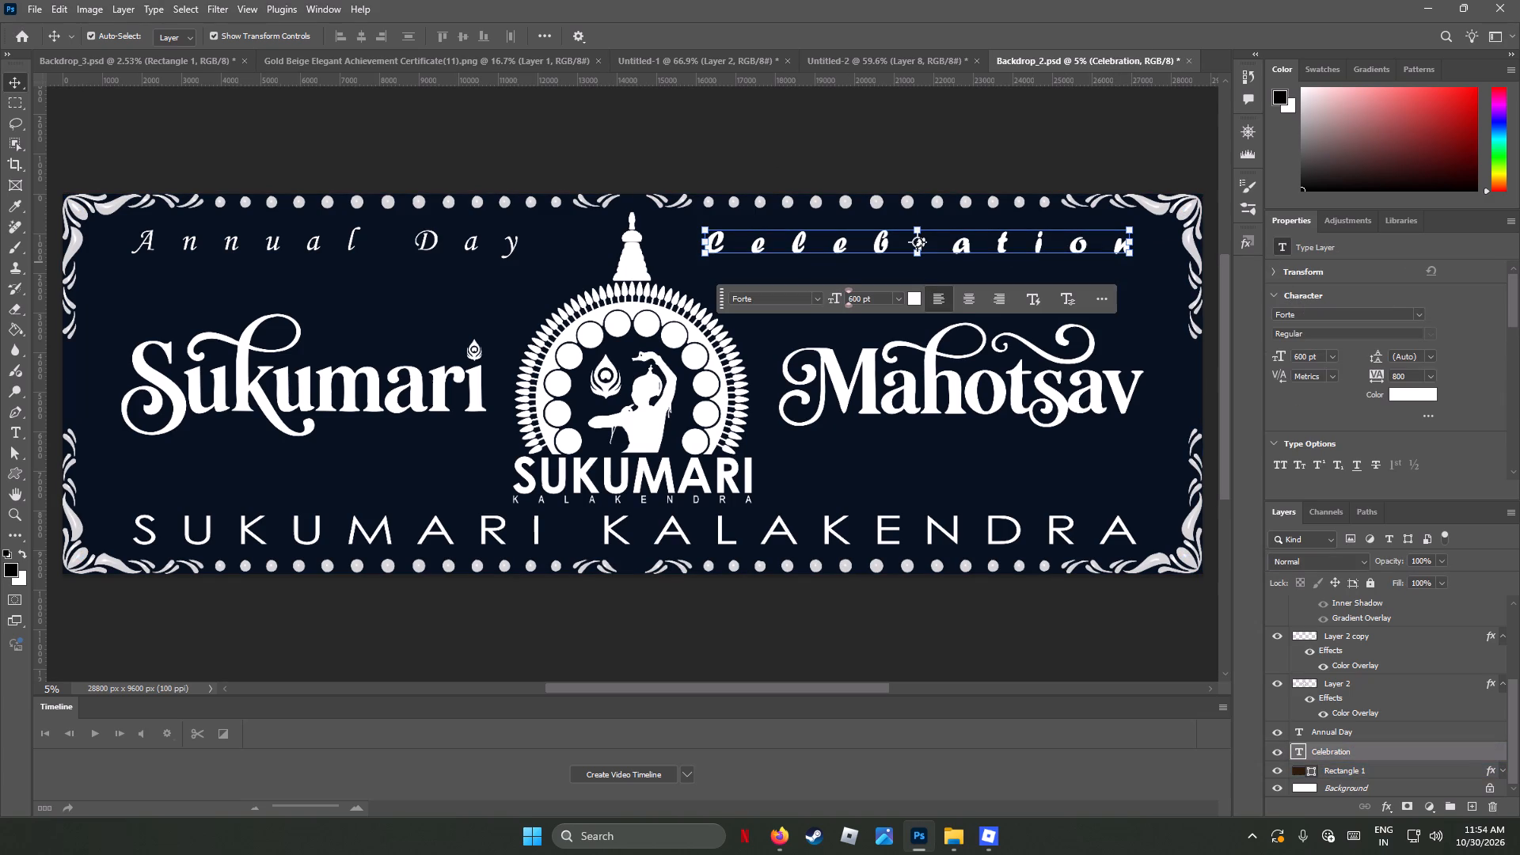
pyautogui.click(1422, 313)
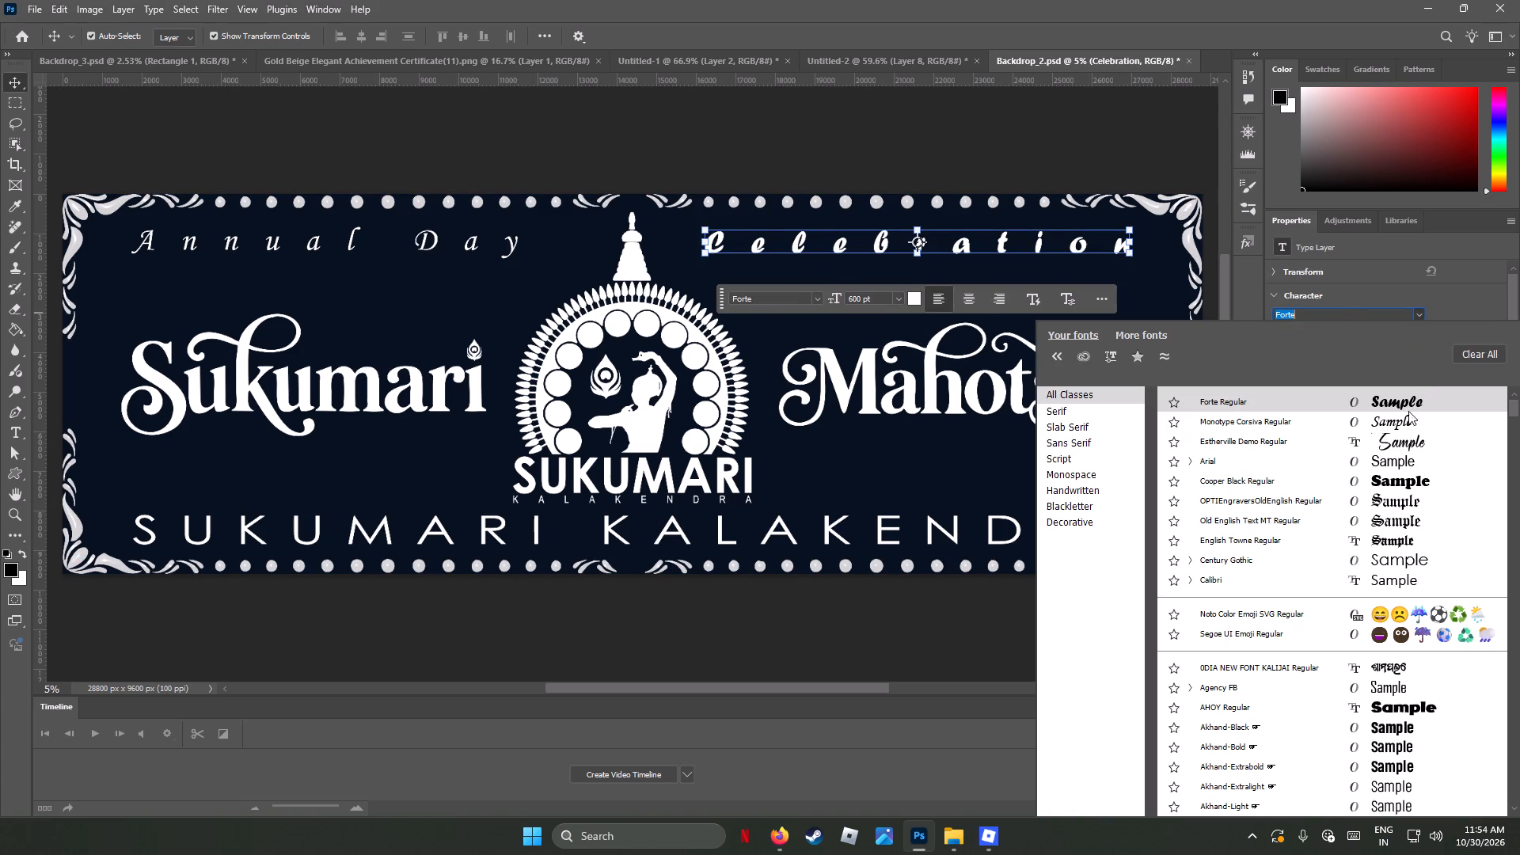
pyautogui.click(1405, 420)
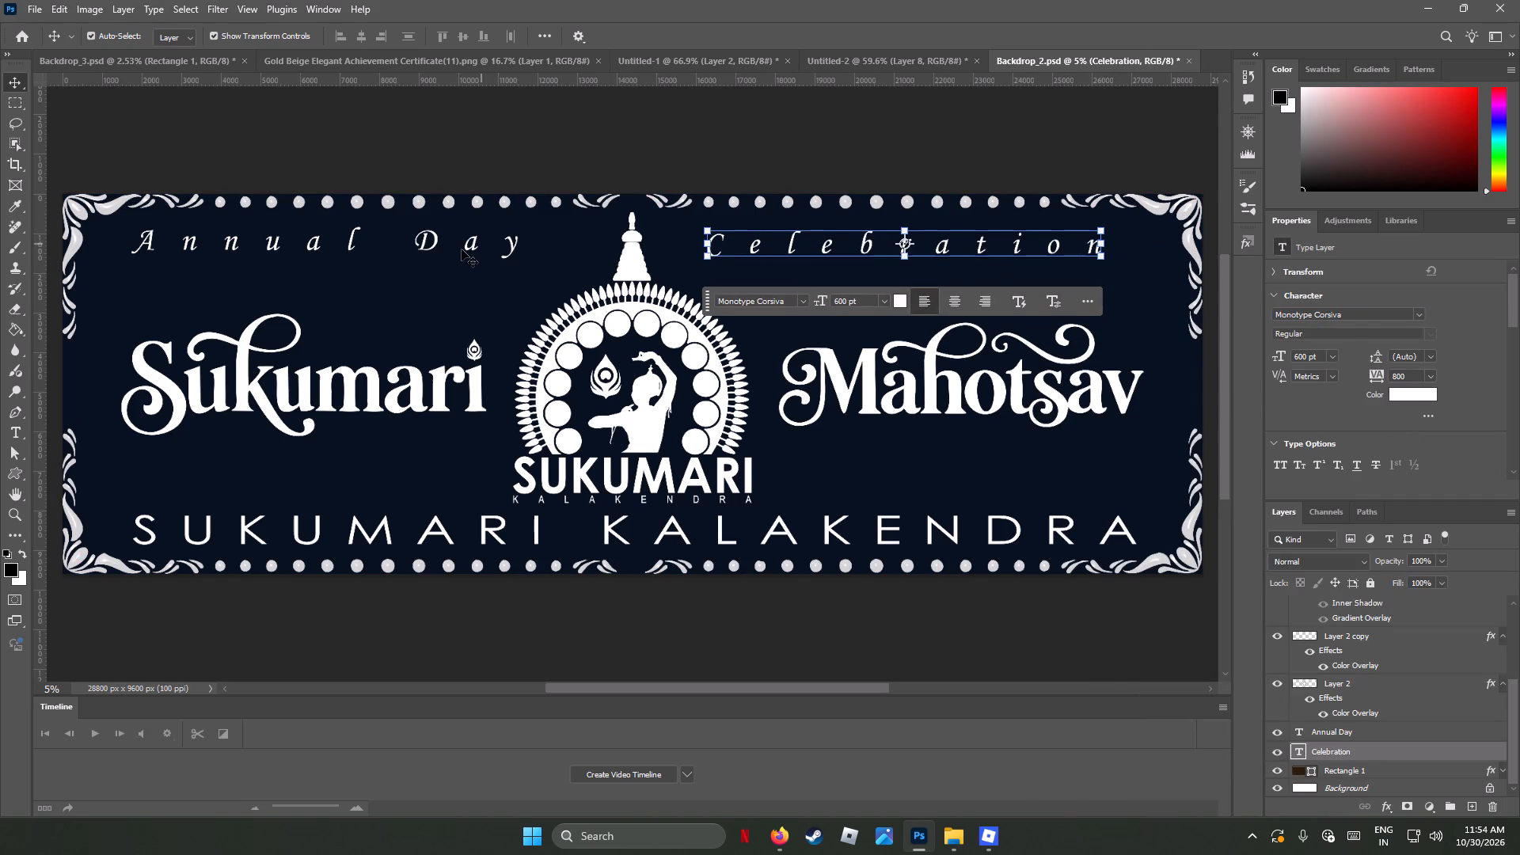
pyautogui.click(462, 249)
pyautogui.click(881, 158)
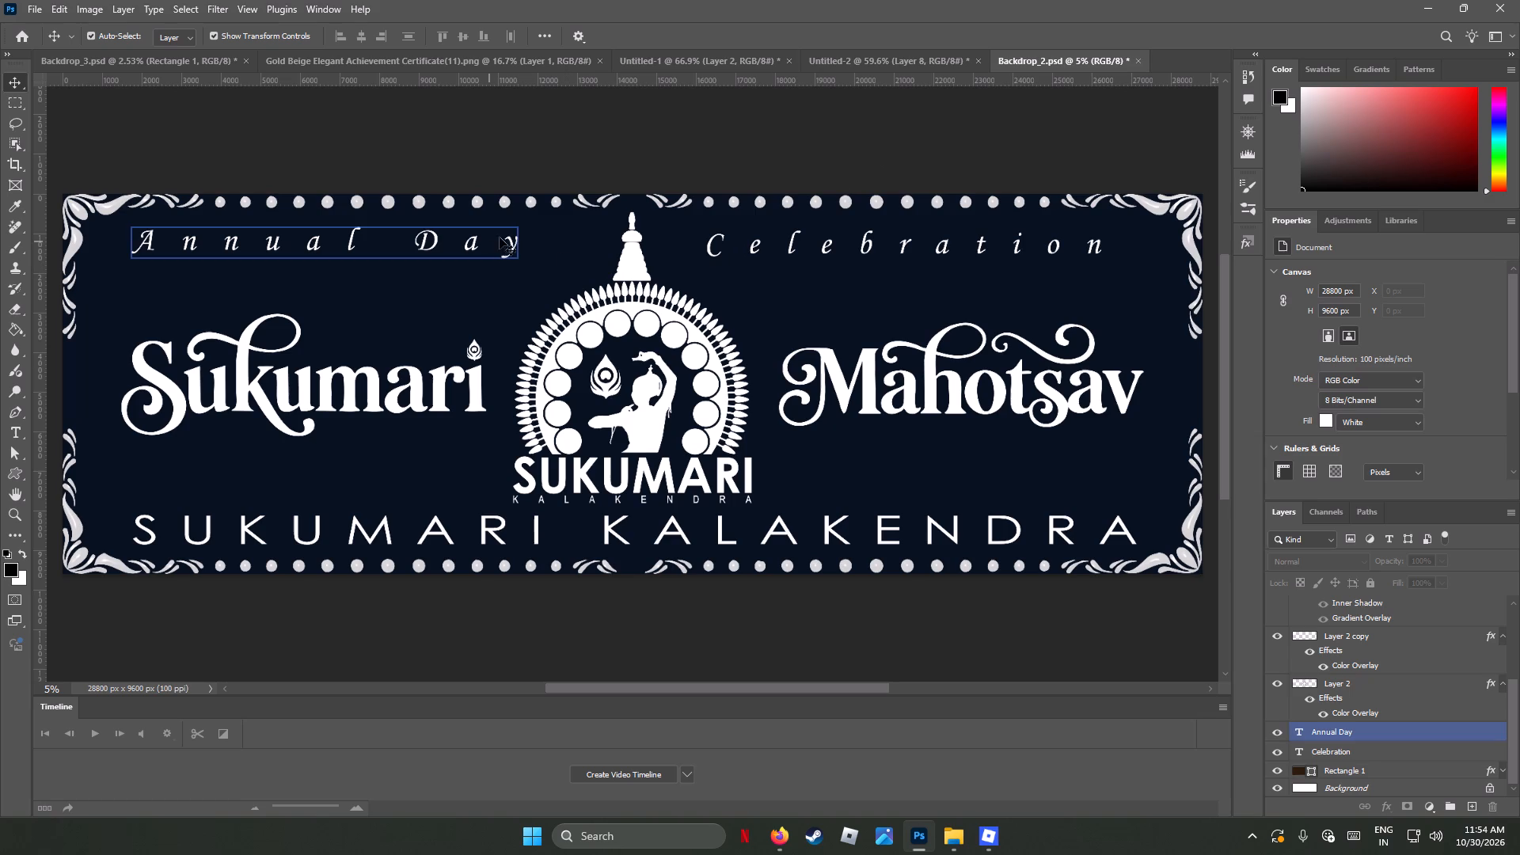
# Move the "Annual Day" text slightly to the right, above the "Sukumari" lettering.
pyautogui.click(431, 251)
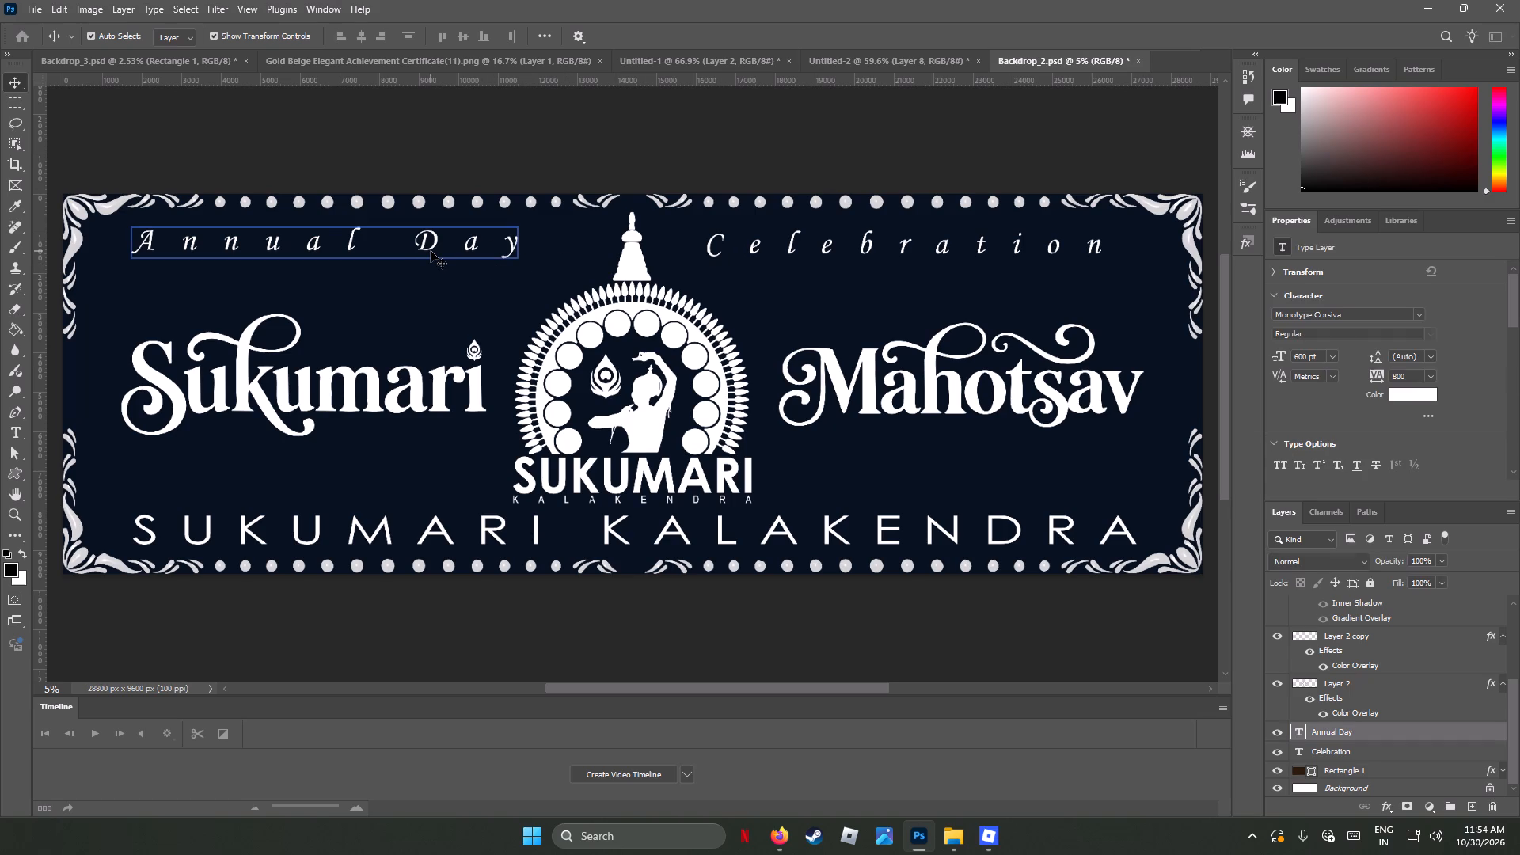
pyautogui.moveTo(374, 244); pyautogui.dragTo(391, 245)
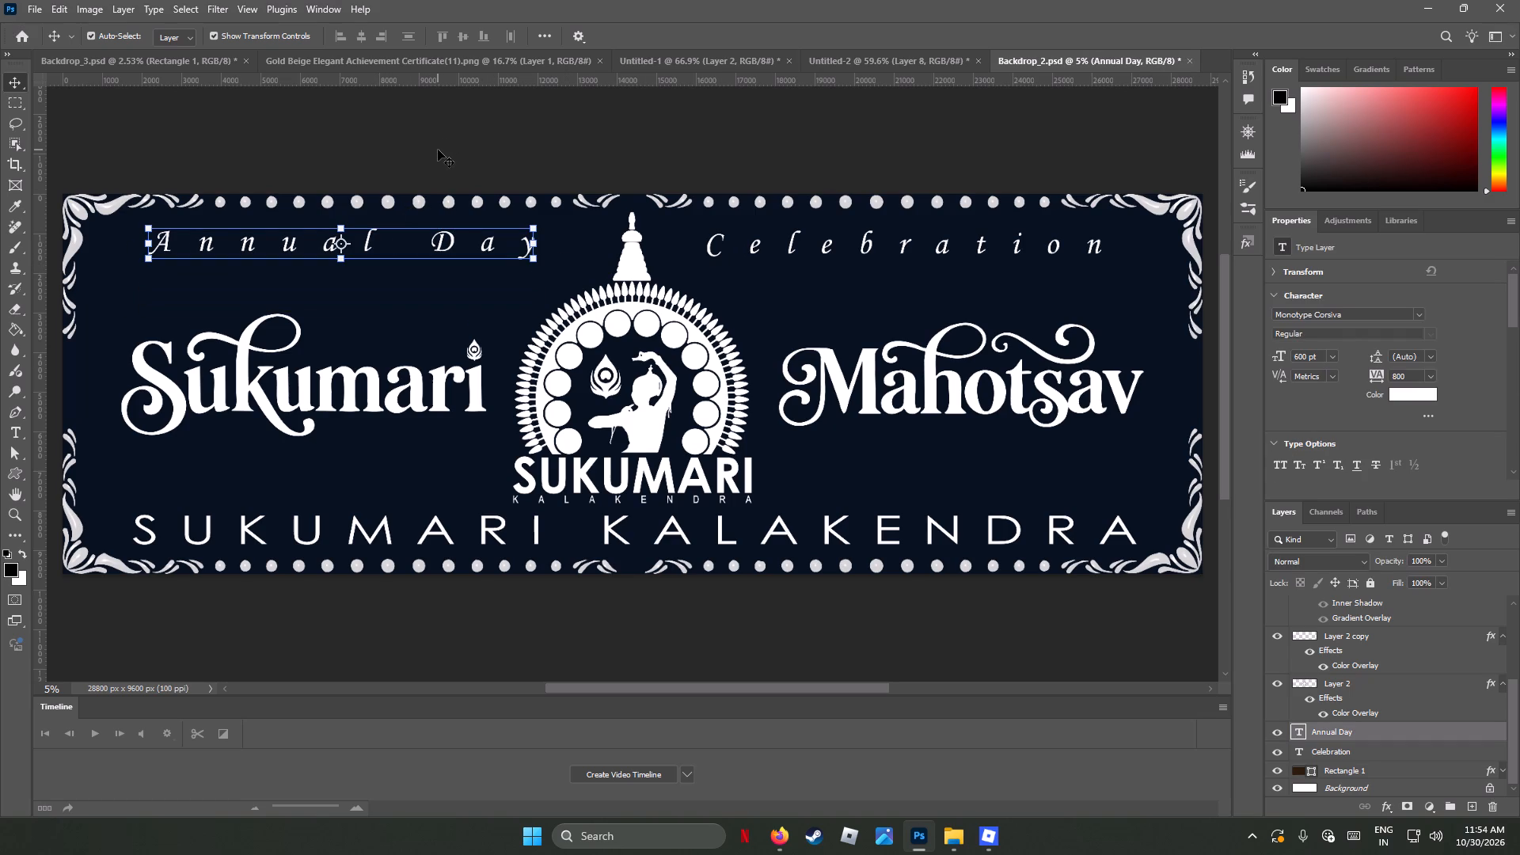
pyautogui.click(438, 150)
pyautogui.click(401, 255)
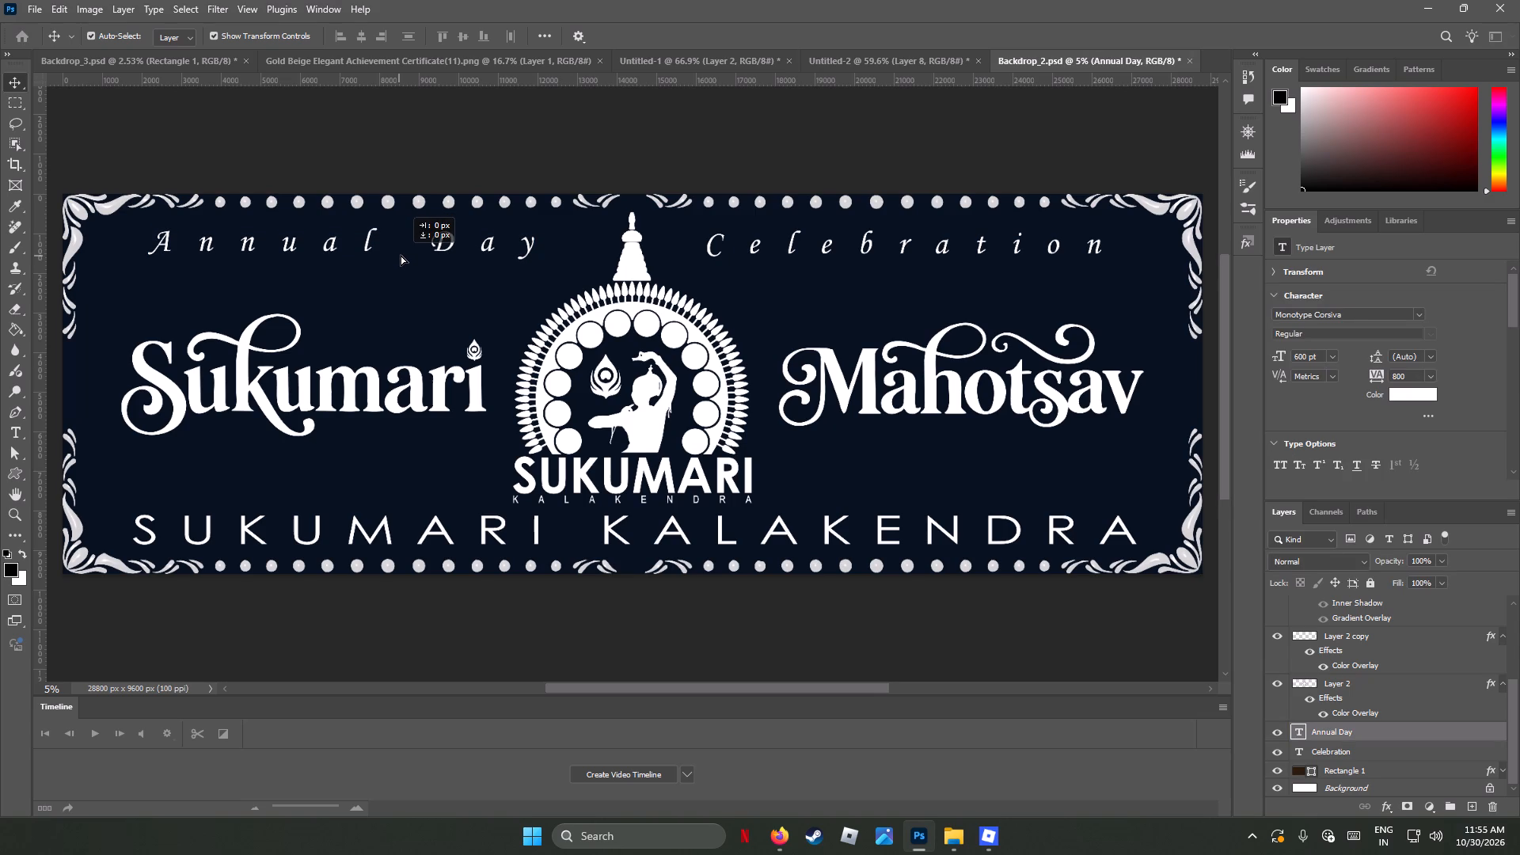
pyautogui.click(453, 143)
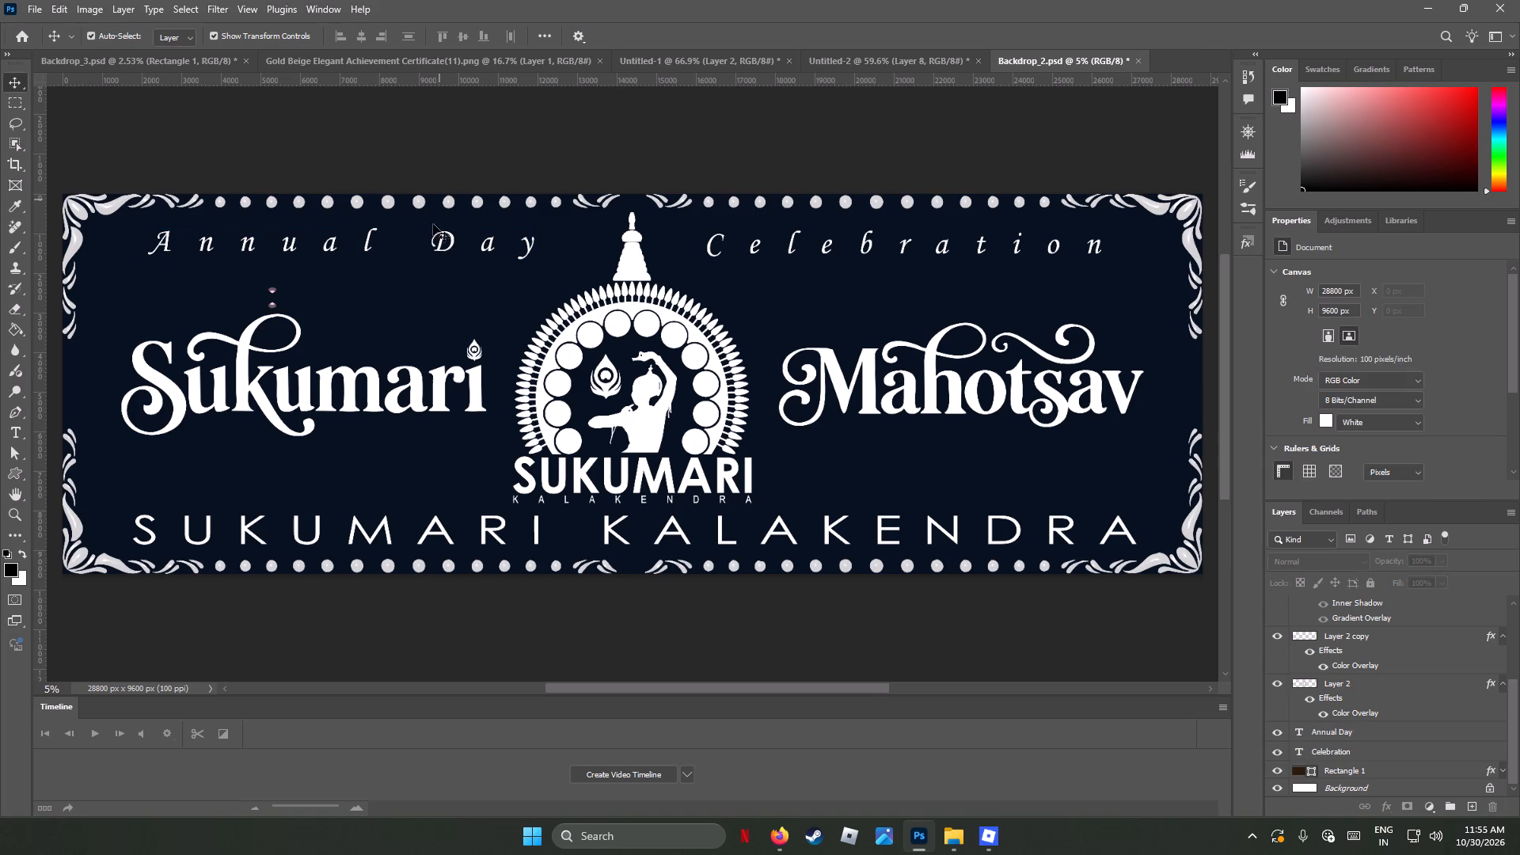
# Preview alternative fonts on the "Annual Day" text, browsing the font list as far as the script faces around Brush Script MT.
pyautogui.click(431, 244)
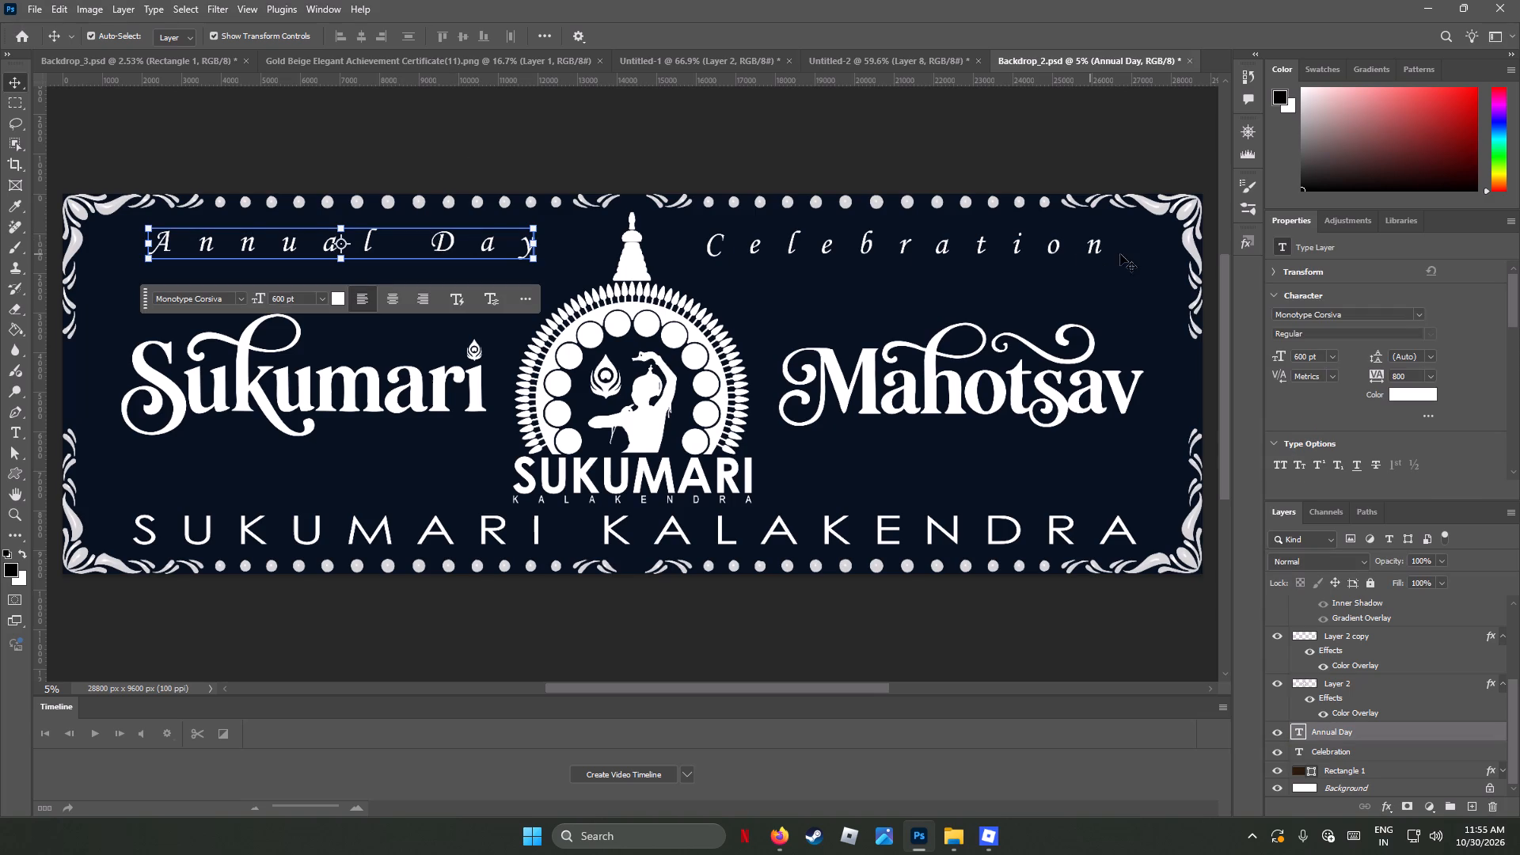
pyautogui.click(1421, 314)
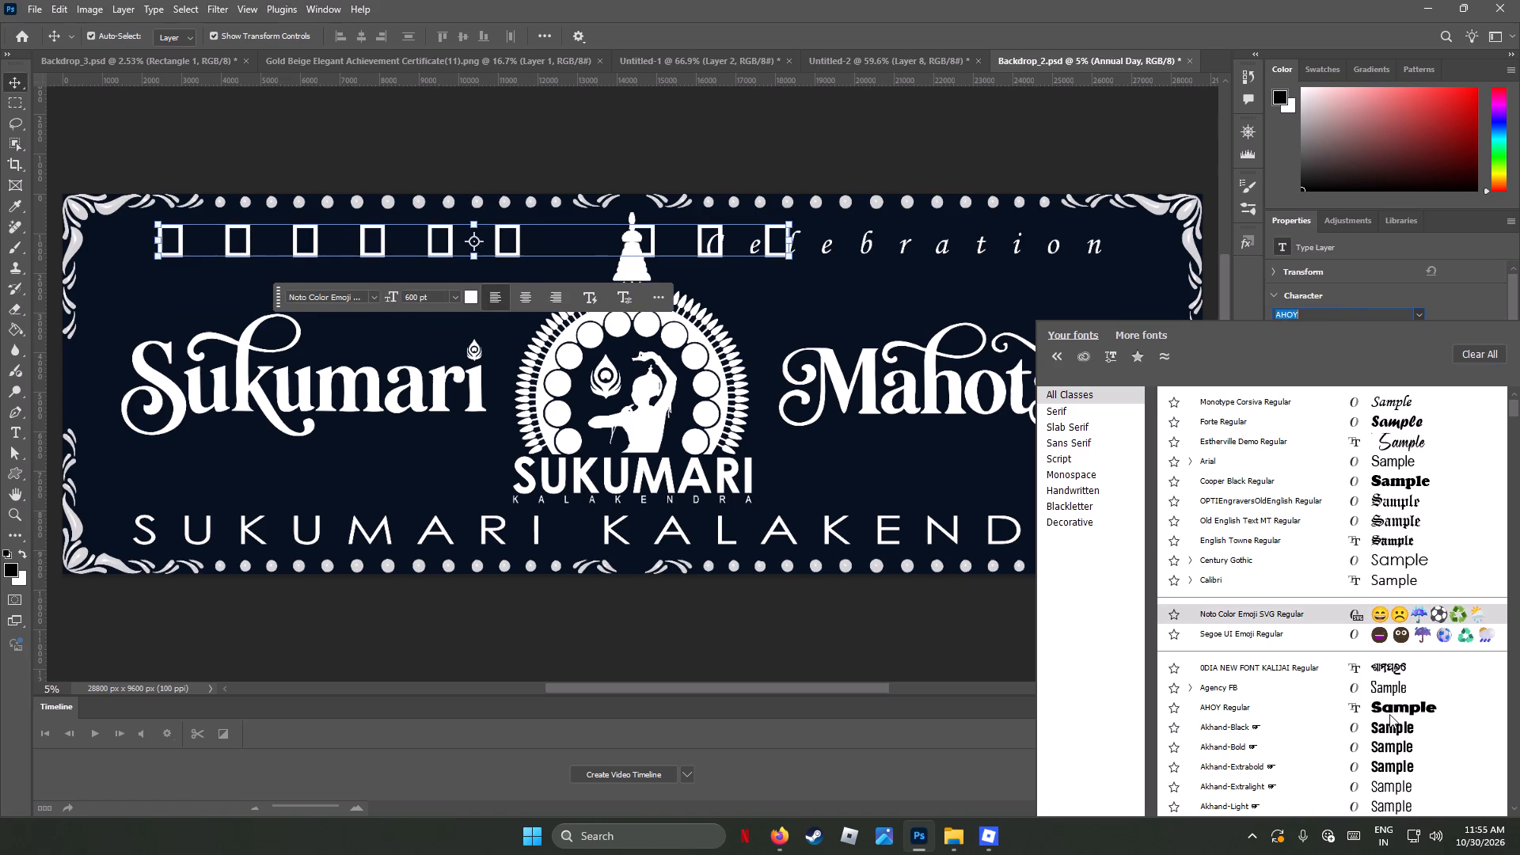
pyautogui.scroll(-8, 1389, 715)
pyautogui.scroll(4, 1389, 715)
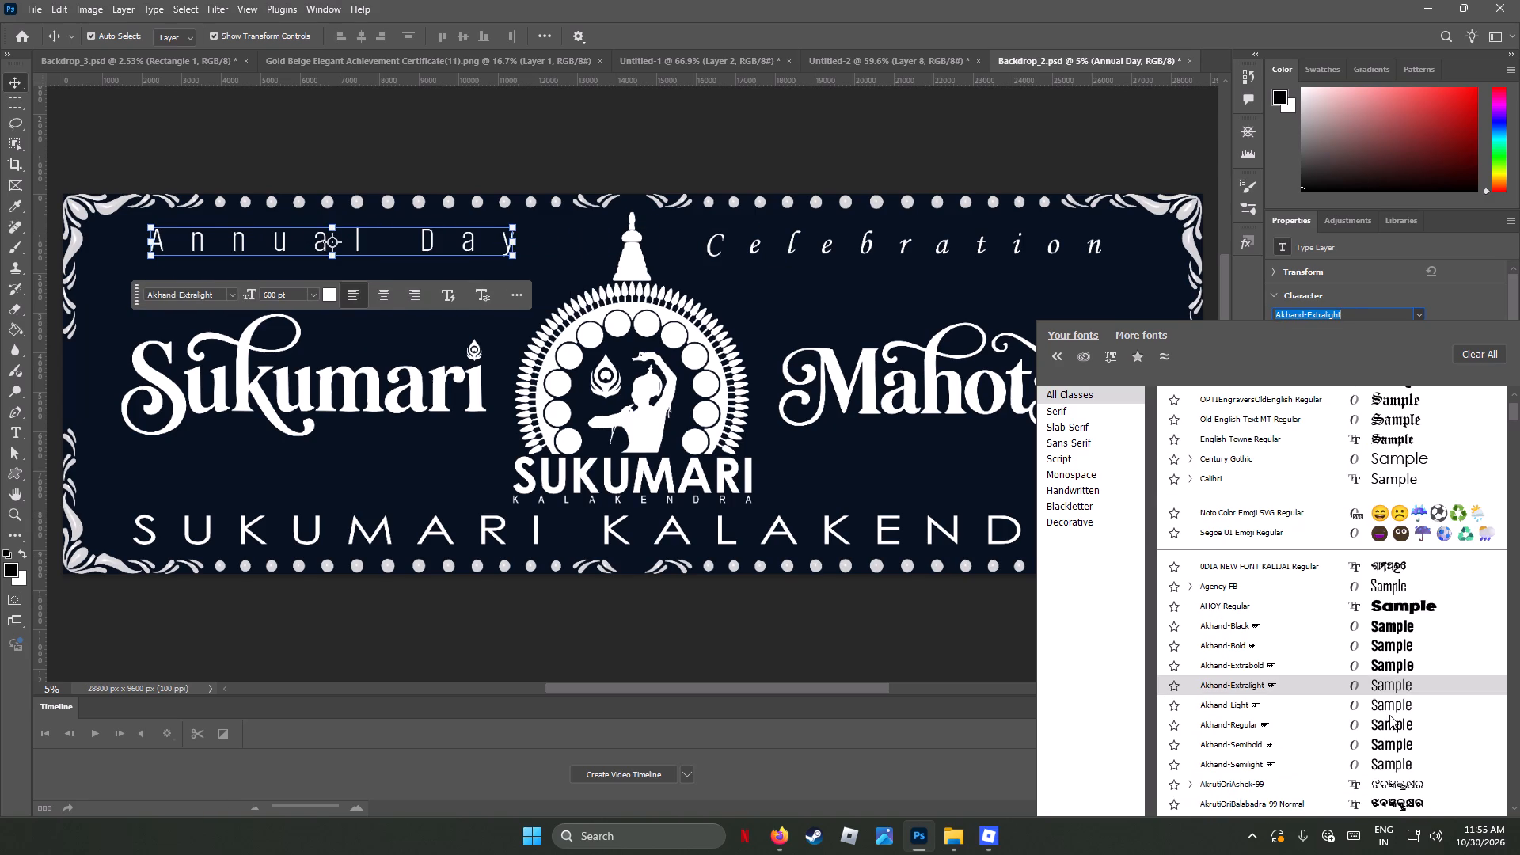
pyautogui.scroll(-5, 1389, 715)
pyautogui.scroll(1, 1389, 715)
pyautogui.scroll(-2, 1389, 715)
pyautogui.scroll(1, 1389, 715)
pyautogui.scroll(-15, 1389, 715)
pyautogui.scroll(5, 1389, 715)
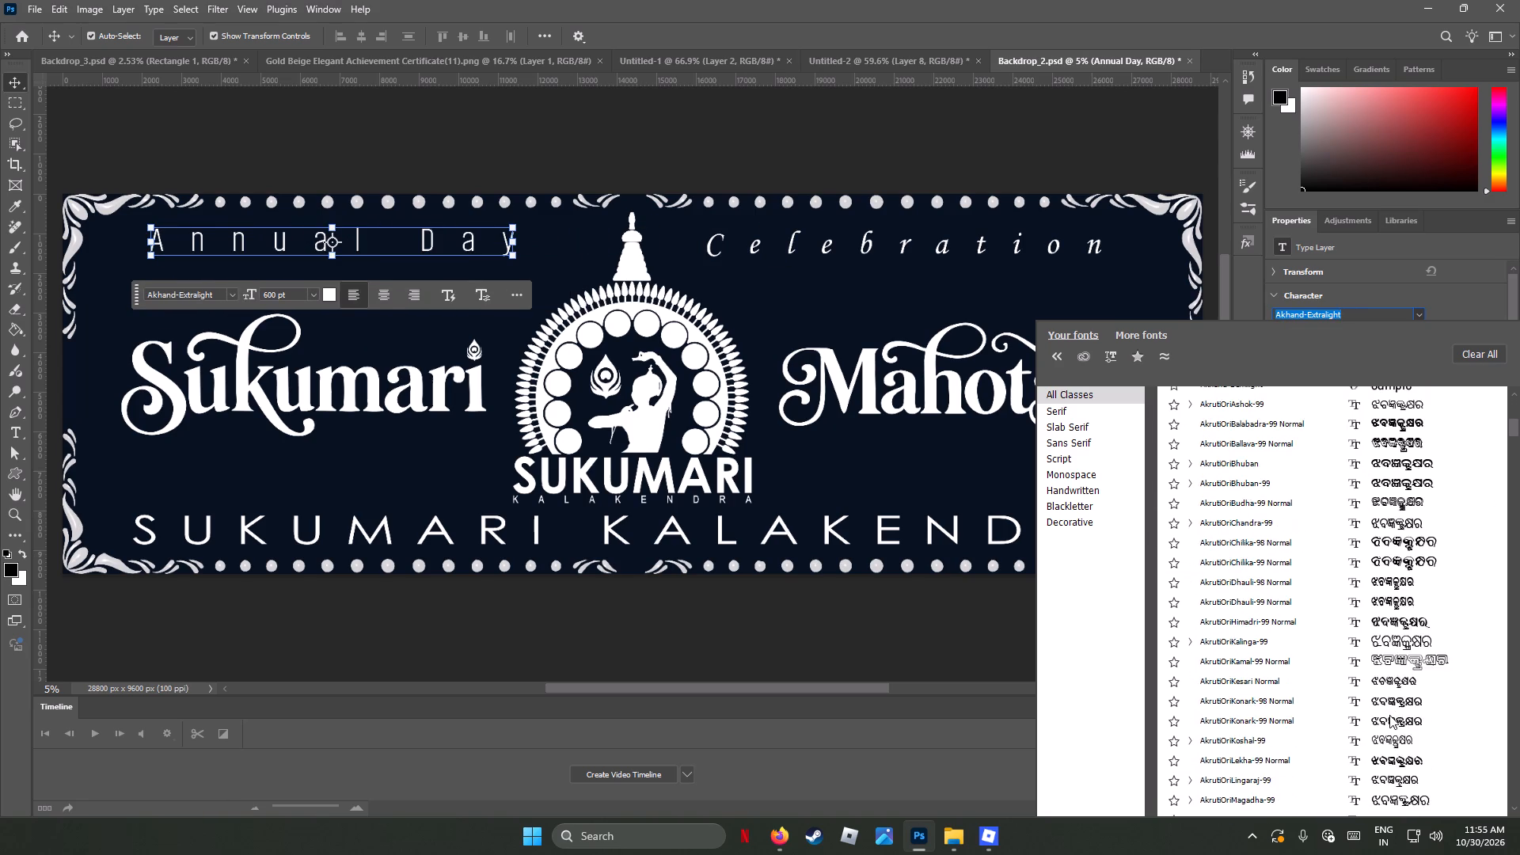
pyautogui.scroll(-1, 1389, 715)
pyautogui.scroll(2, 1389, 715)
pyautogui.scroll(-9, 1389, 715)
pyautogui.scroll(1, 1389, 715)
pyautogui.scroll(-5, 1389, 713)
pyautogui.scroll(3, 1389, 712)
pyautogui.scroll(-2, 1389, 712)
pyautogui.scroll(1, 1389, 712)
pyautogui.scroll(-12, 1389, 712)
pyautogui.scroll(1, 1389, 712)
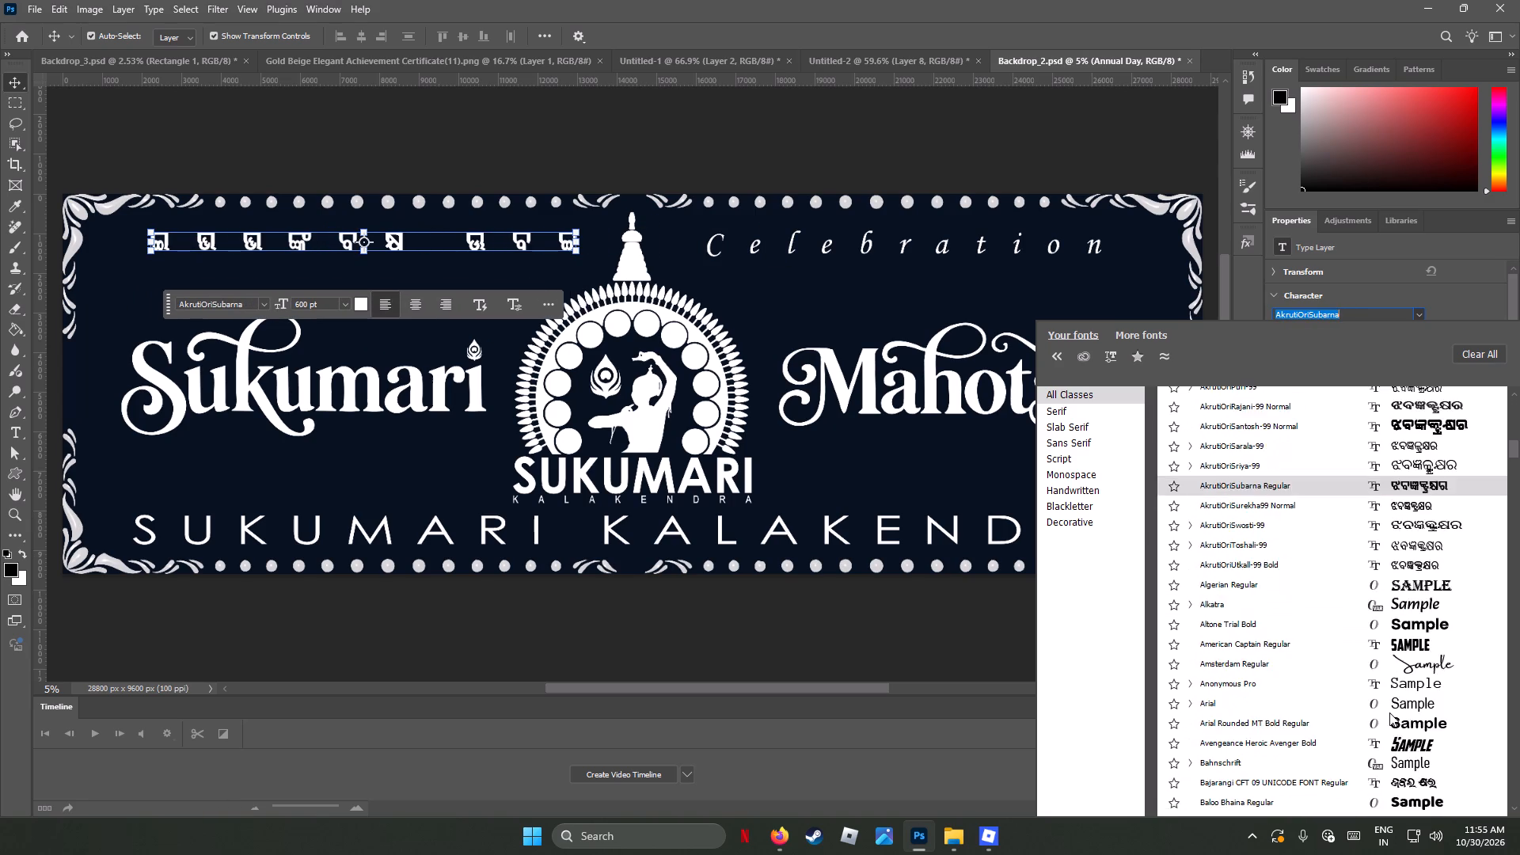
pyautogui.scroll(-7, 1389, 712)
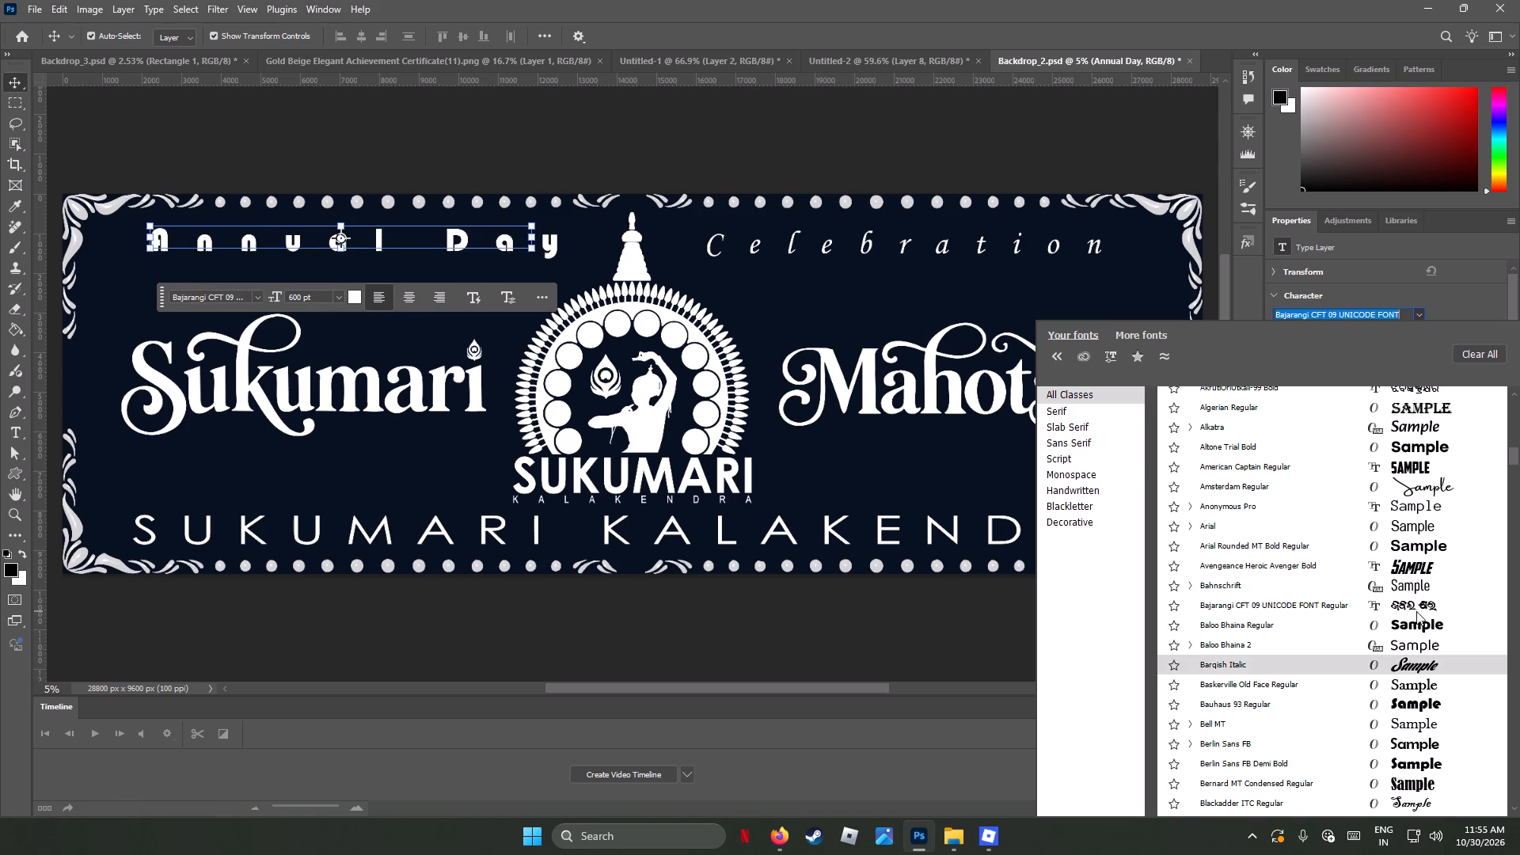
pyautogui.scroll(-10, 1381, 667)
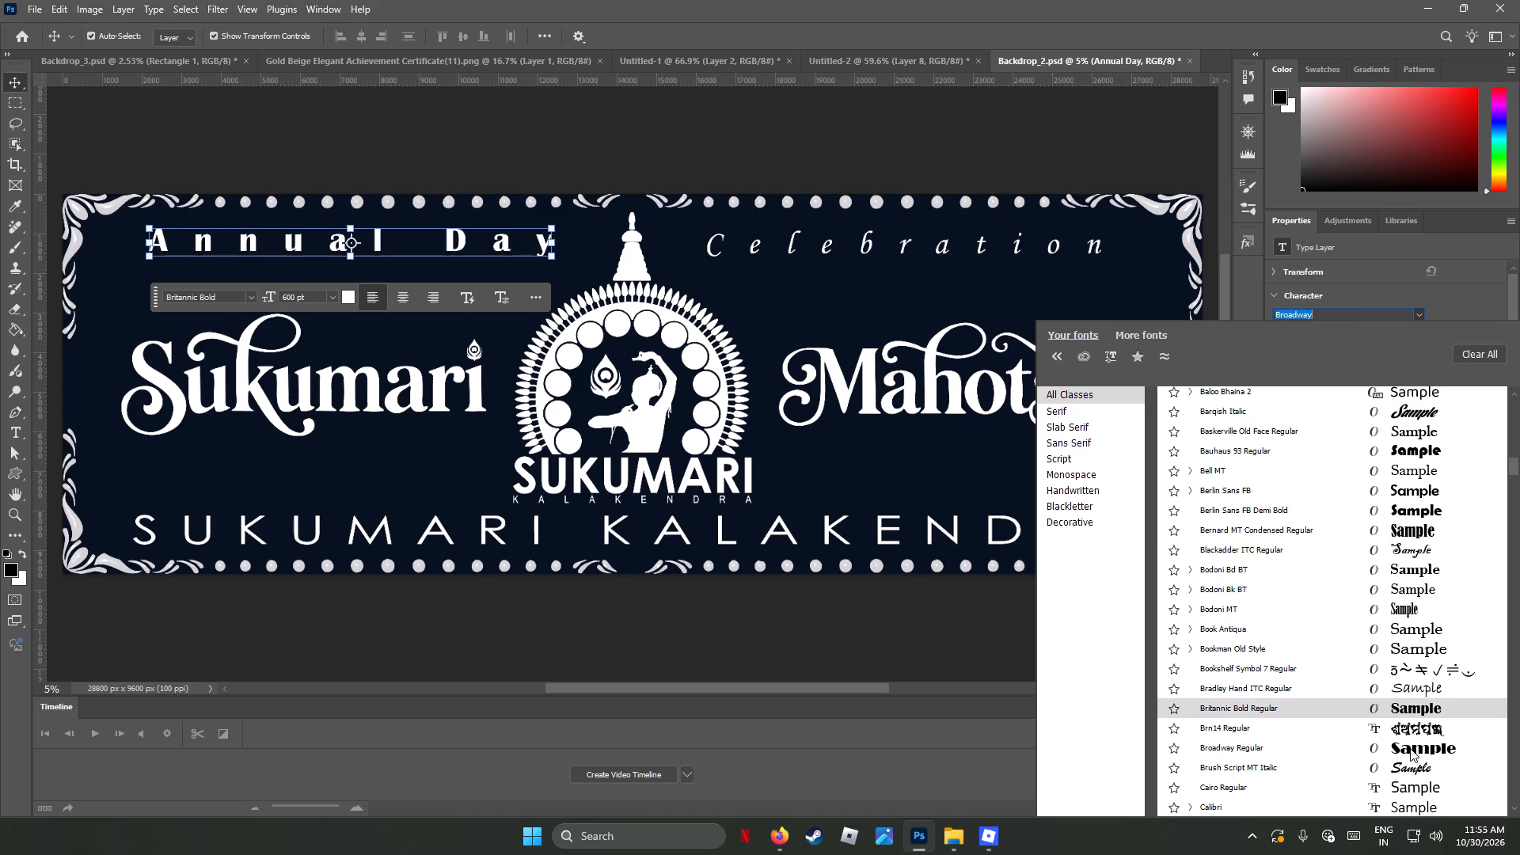
pyautogui.scroll(-2, 1410, 748)
pyautogui.scroll(2, 1428, 760)
pyautogui.scroll(-7, 1428, 760)
pyautogui.scroll(9, 1427, 749)
pyautogui.scroll(-6, 1427, 748)
pyautogui.scroll(1, 1427, 748)
pyautogui.scroll(-1, 1427, 748)
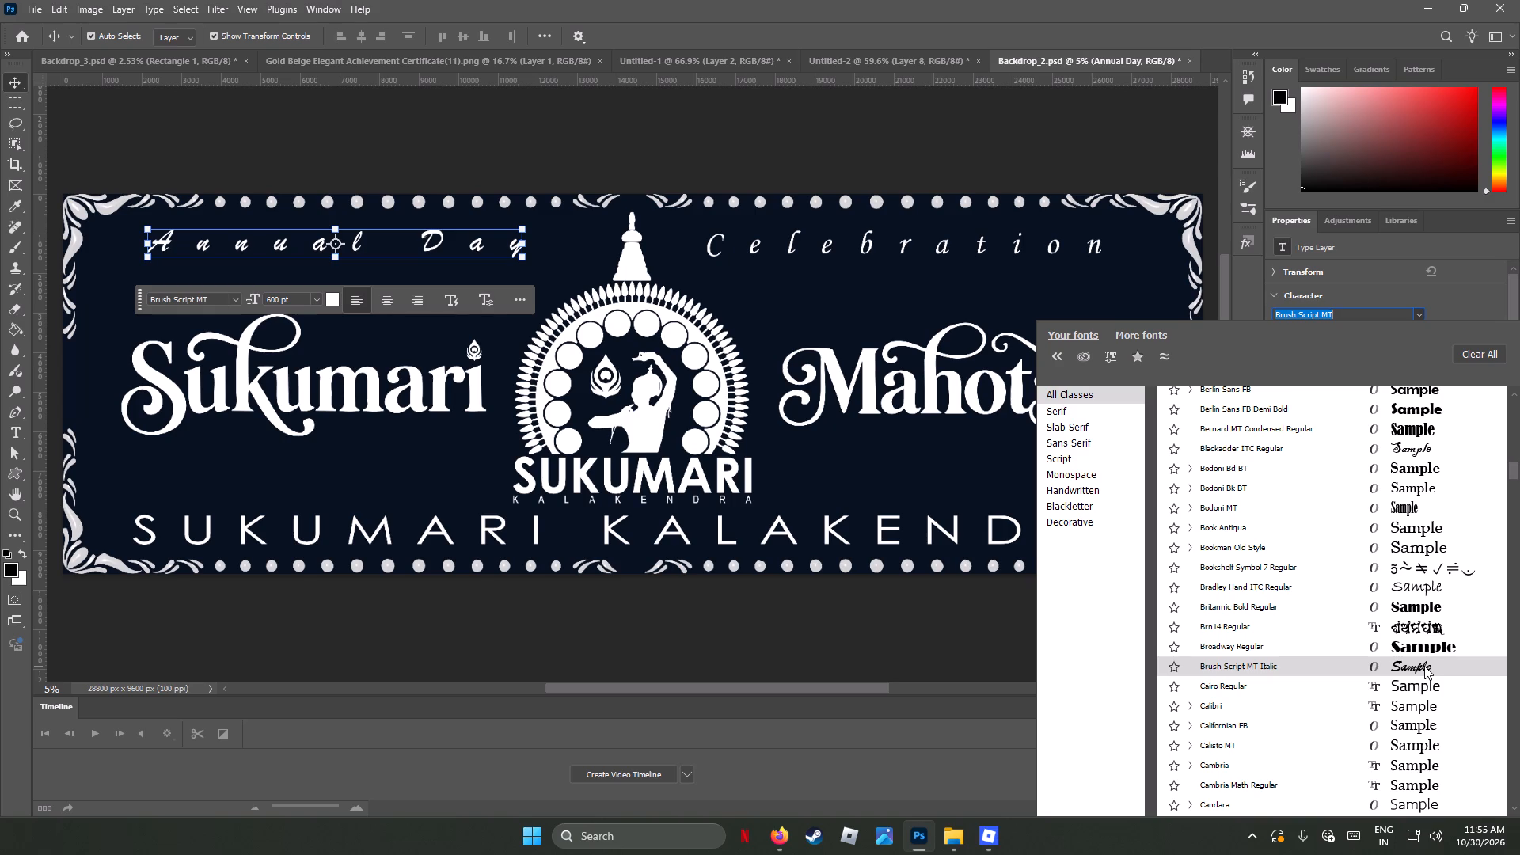
pyautogui.scroll(-4, 1313, 763)
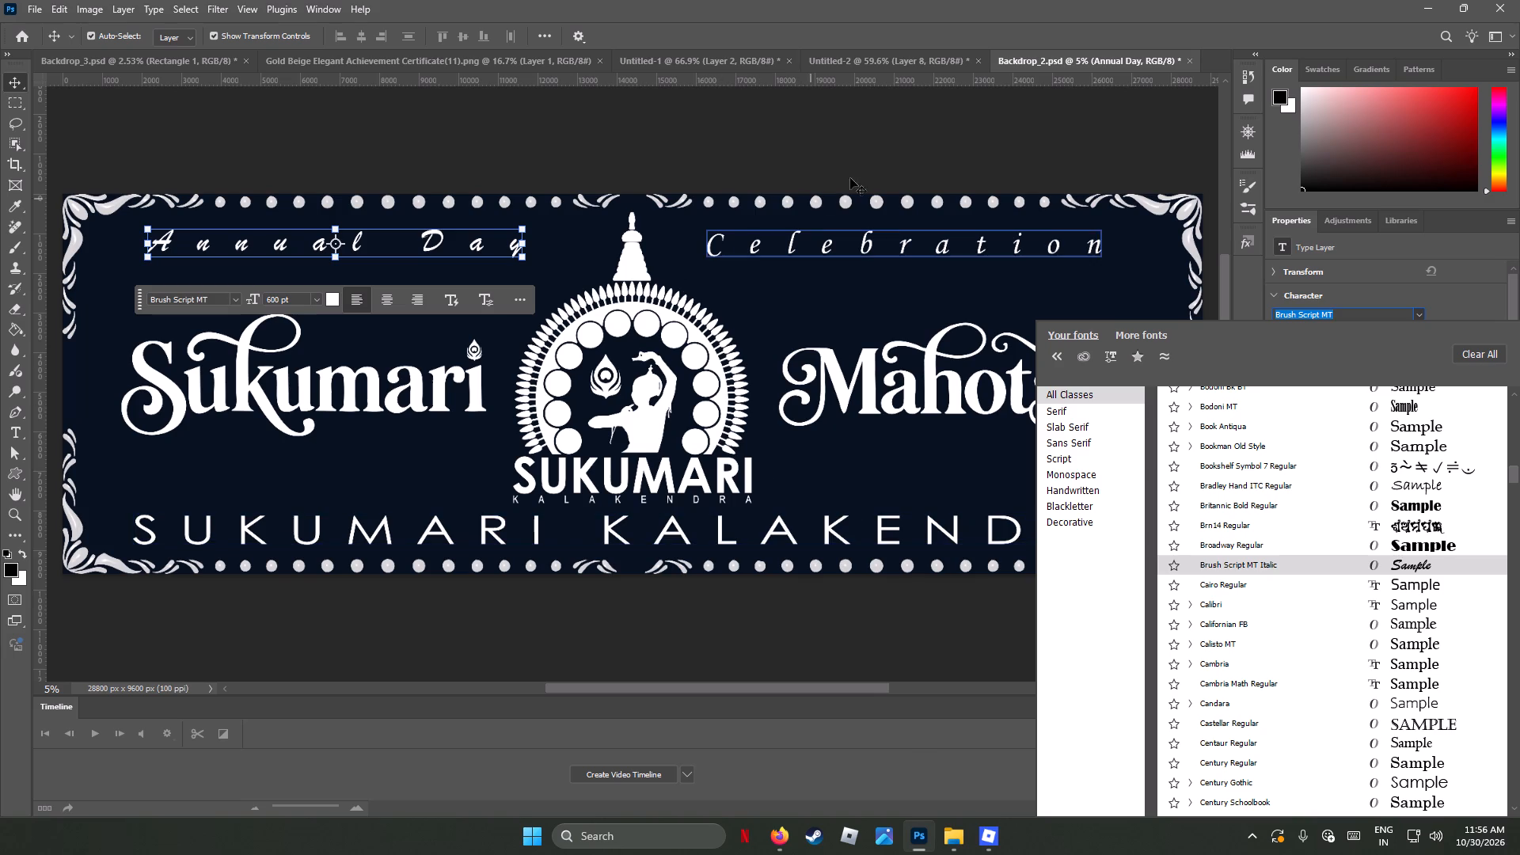
pyautogui.click(894, 149)
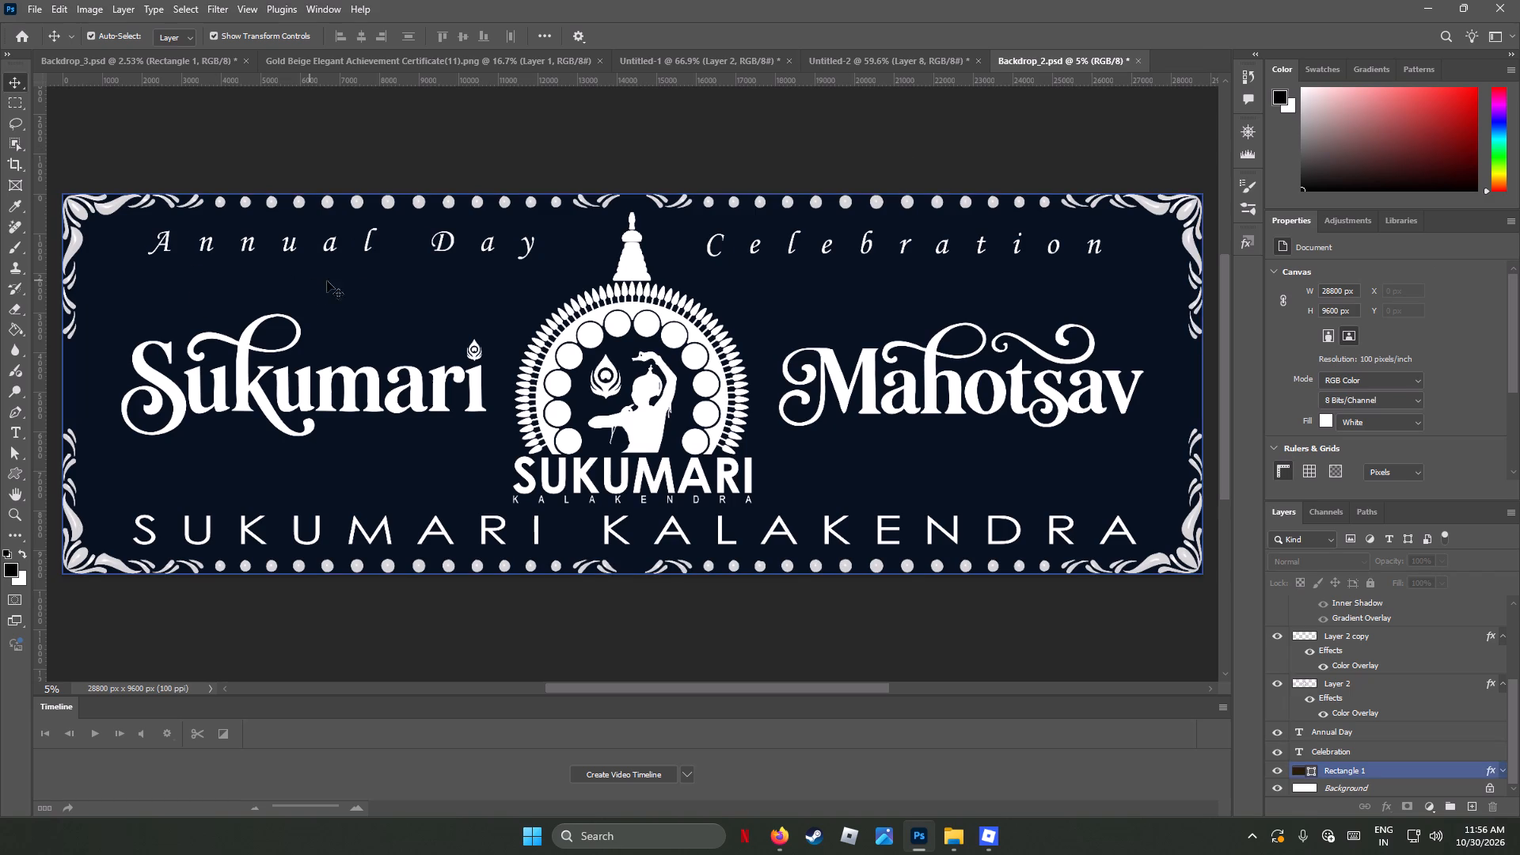
# Change the font of the "Annual Day" text to Brush Script MT Italic.
pyautogui.click(441, 247)
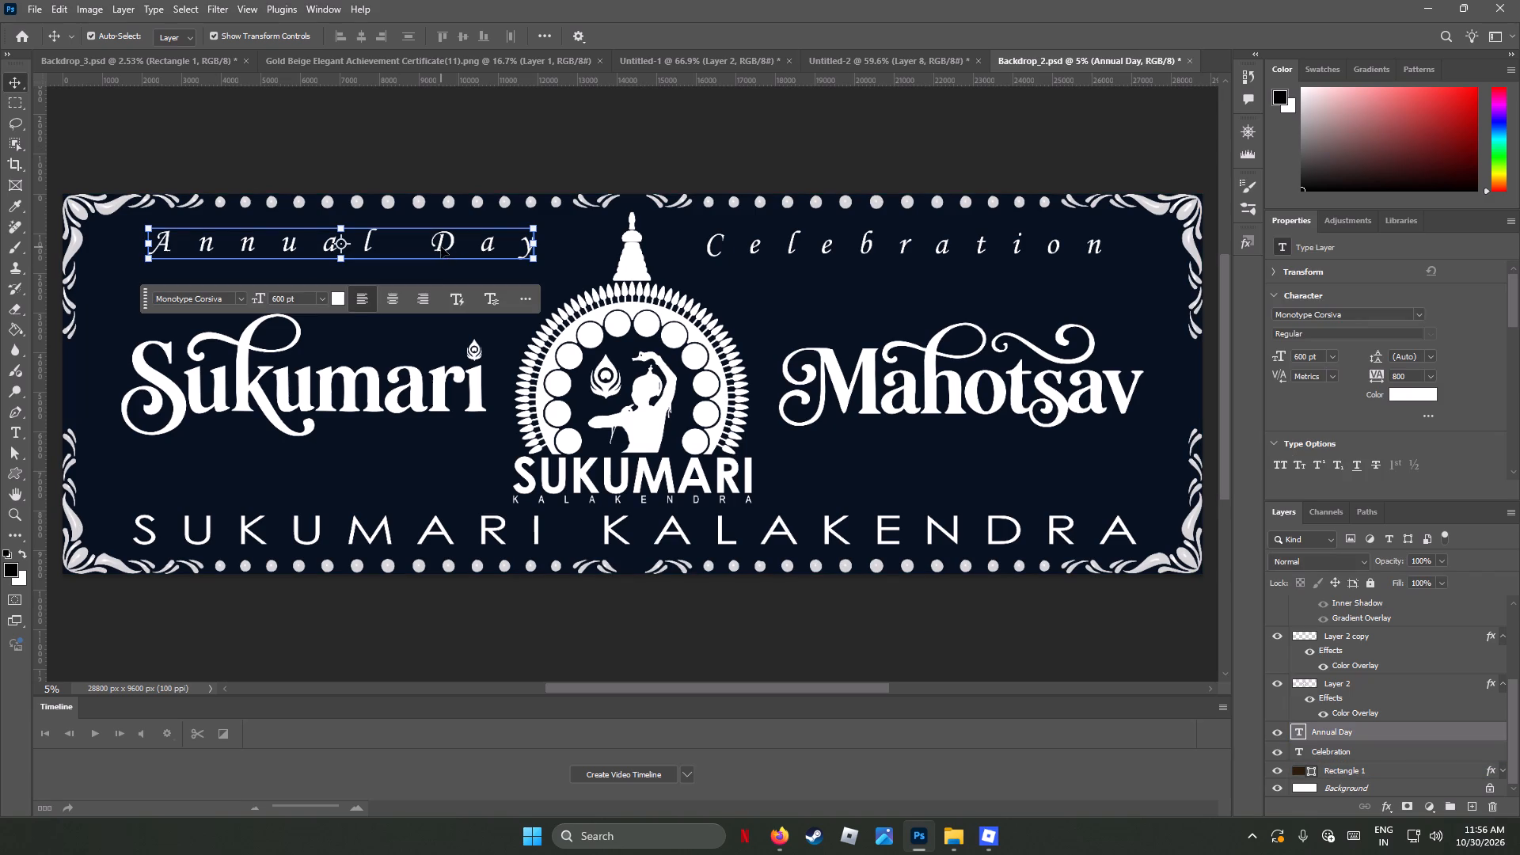
pyautogui.click(1419, 313)
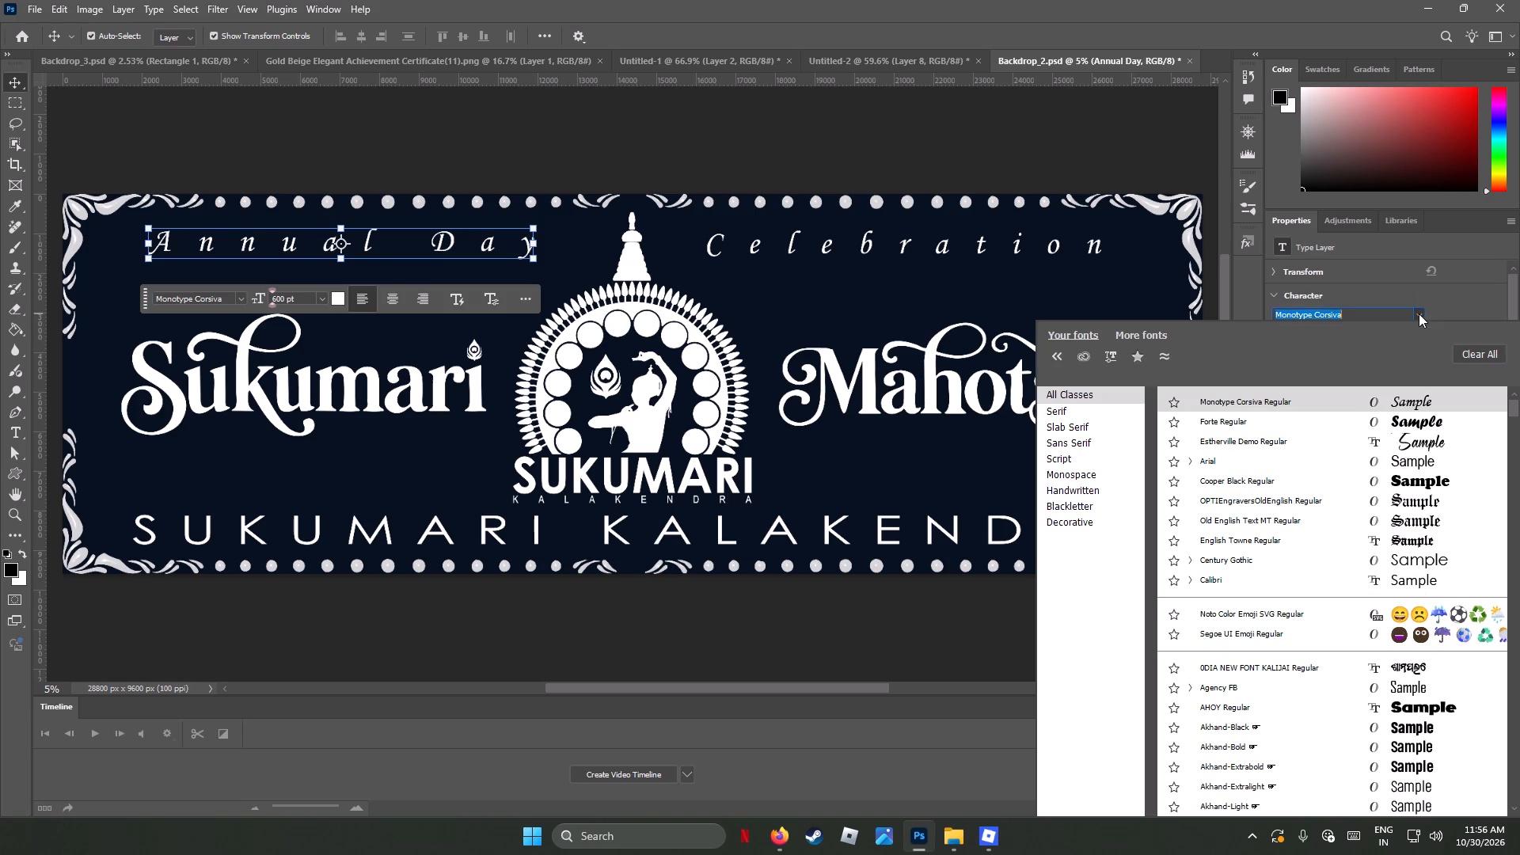
pyautogui.scroll(-6, 1328, 442)
pyautogui.scroll(1, 1327, 444)
pyautogui.scroll(-1, 1327, 444)
pyautogui.scroll(7, 1327, 444)
pyautogui.scroll(-5, 1259, 572)
pyautogui.scroll(4, 1260, 576)
pyautogui.scroll(-3, 1260, 576)
pyautogui.scroll(1, 1260, 576)
pyautogui.scroll(-1, 1260, 576)
pyautogui.scroll(1, 1260, 576)
pyautogui.scroll(-3, 1260, 576)
pyautogui.scroll(2, 1260, 576)
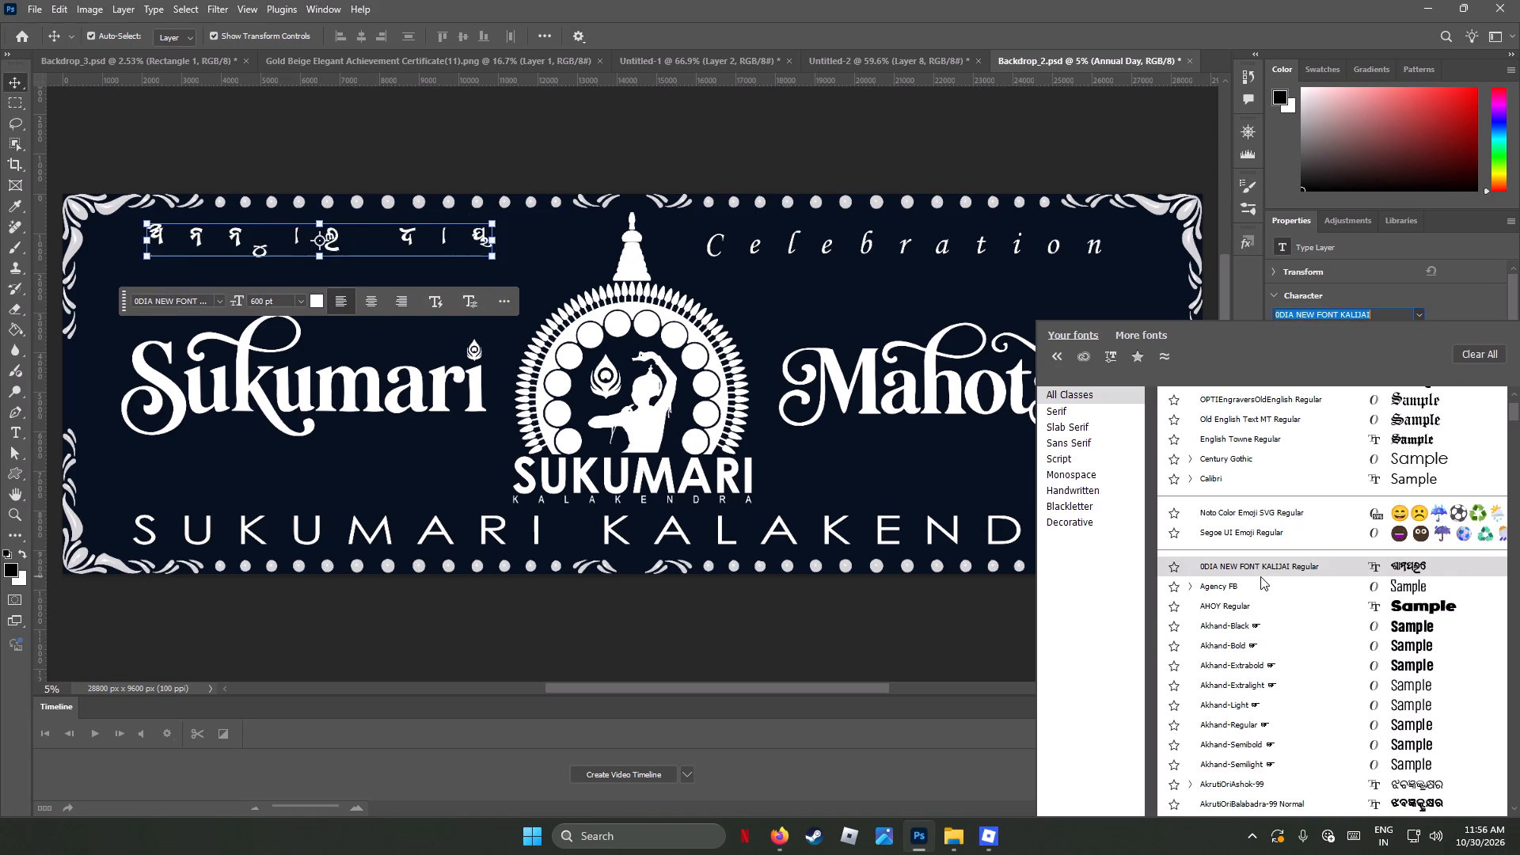
pyautogui.scroll(3, 1260, 578)
pyautogui.scroll(-2, 1260, 579)
pyautogui.scroll(2, 1261, 582)
pyautogui.scroll(-3, 1262, 584)
pyautogui.scroll(1, 1263, 585)
pyautogui.scroll(-1, 1263, 585)
pyautogui.scroll(3, 1263, 587)
pyautogui.scroll(-6, 1263, 587)
pyautogui.scroll(4, 1263, 589)
pyautogui.scroll(-1, 1263, 590)
pyautogui.scroll(2, 1263, 590)
pyautogui.scroll(-2, 1263, 590)
pyautogui.scroll(4, 1263, 590)
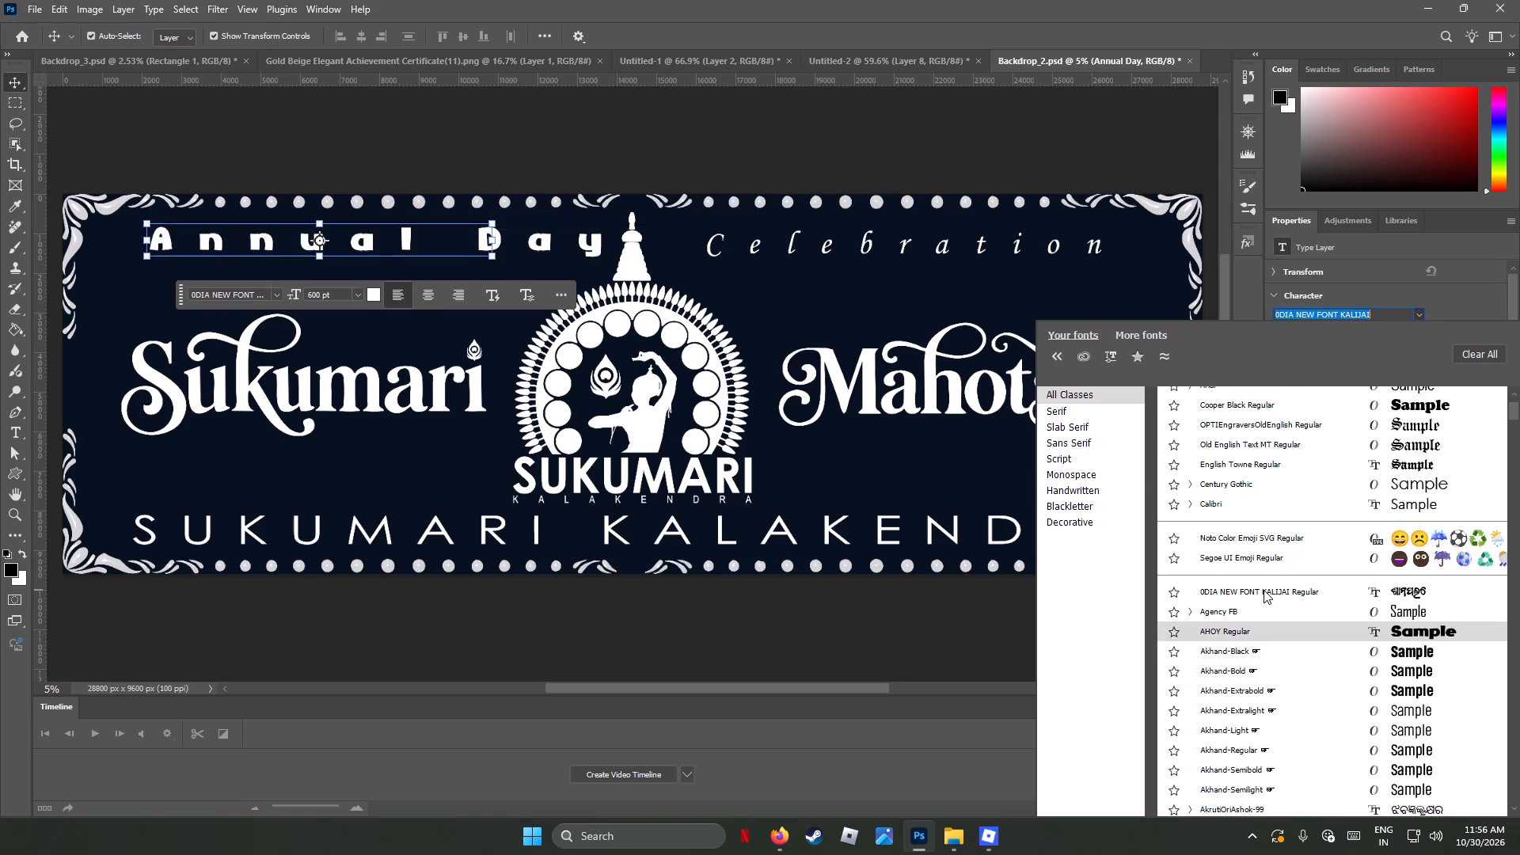
pyautogui.scroll(-1, 1263, 590)
pyautogui.scroll(2, 1263, 590)
pyautogui.scroll(-3, 1263, 590)
pyautogui.scroll(2, 1263, 590)
pyautogui.scroll(-2, 1263, 590)
pyautogui.scroll(2, 1263, 590)
pyautogui.scroll(-8, 1263, 590)
pyautogui.scroll(5, 1263, 591)
pyautogui.scroll(-9, 1263, 591)
pyautogui.scroll(1, 1263, 591)
pyautogui.scroll(-2, 1263, 591)
pyautogui.scroll(1, 1263, 591)
pyautogui.scroll(-5, 1263, 591)
pyautogui.scroll(1, 1261, 589)
pyautogui.scroll(-5, 1261, 589)
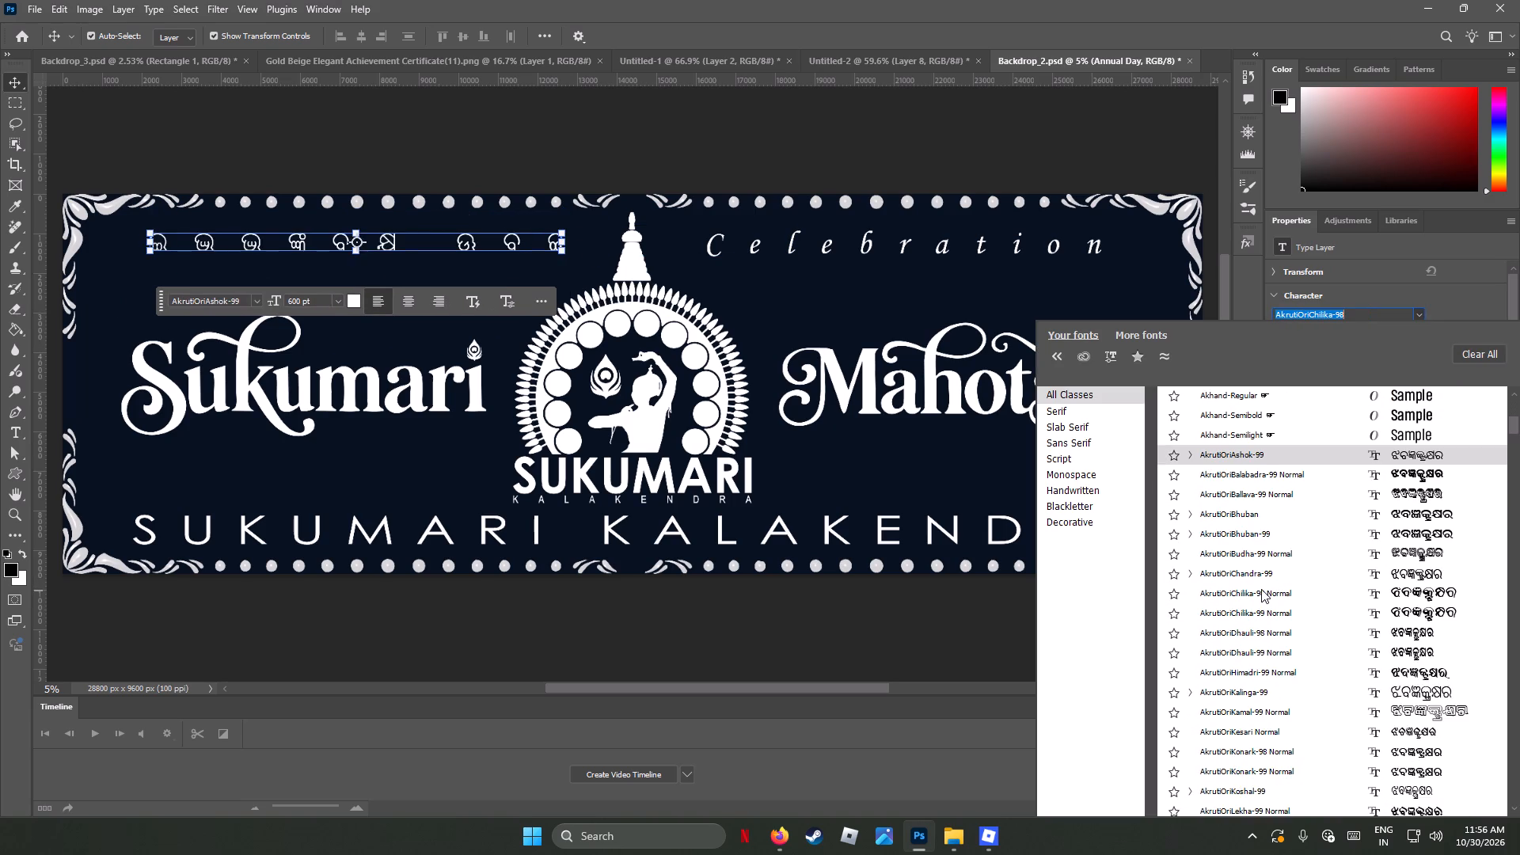
pyautogui.scroll(1, 1261, 589)
pyautogui.scroll(-6, 1261, 589)
pyautogui.scroll(2, 1261, 589)
pyautogui.scroll(-2, 1261, 589)
pyautogui.scroll(7, 1261, 589)
pyautogui.scroll(-4, 1261, 589)
pyautogui.scroll(1, 1261, 589)
pyautogui.moveTo(1513, 436); pyautogui.dragTo(1514, 483)
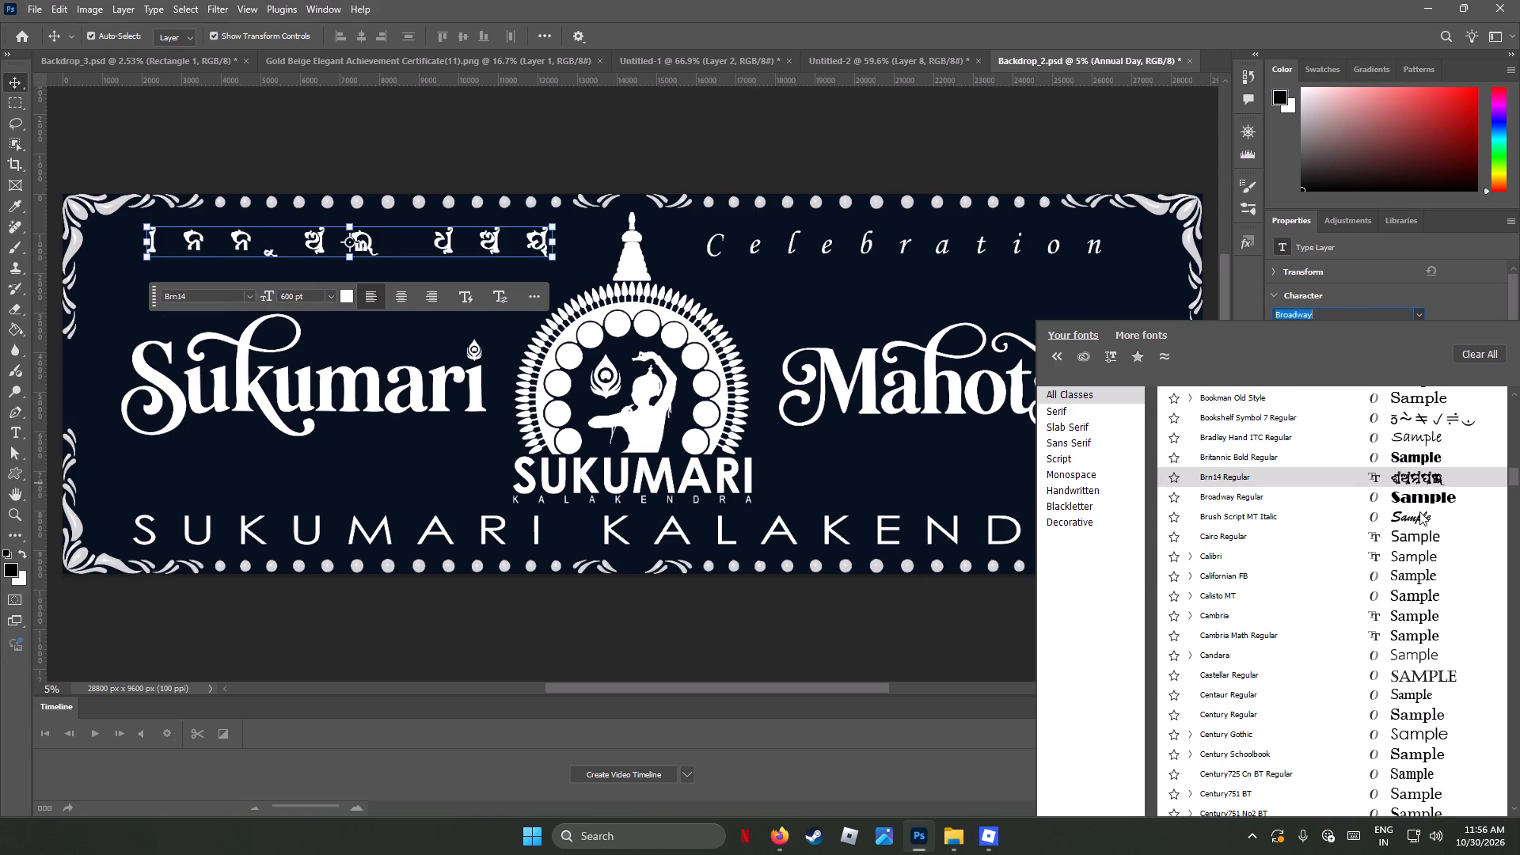
pyautogui.click(1403, 524)
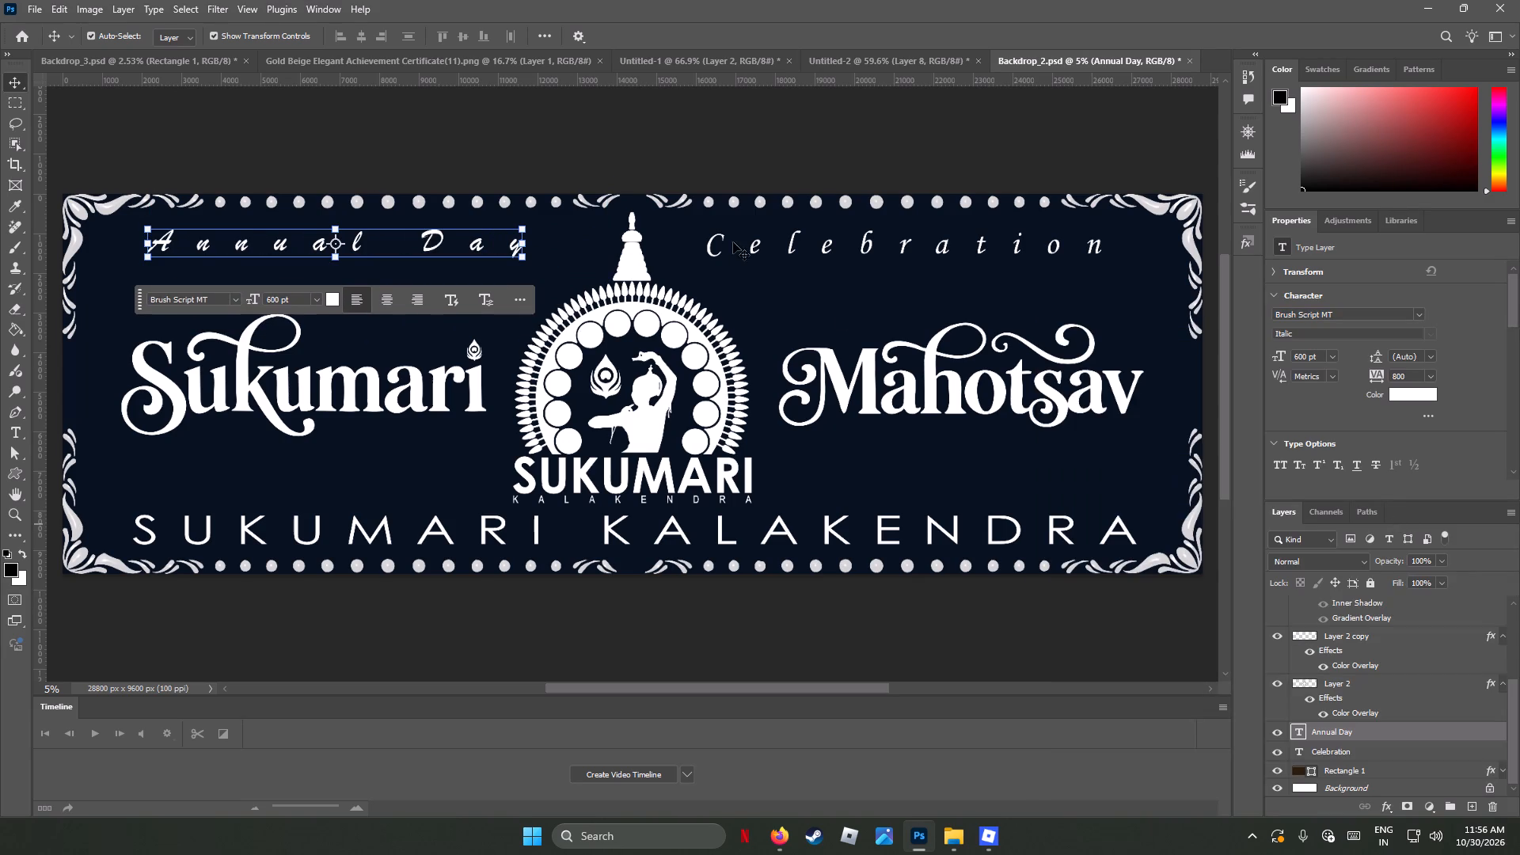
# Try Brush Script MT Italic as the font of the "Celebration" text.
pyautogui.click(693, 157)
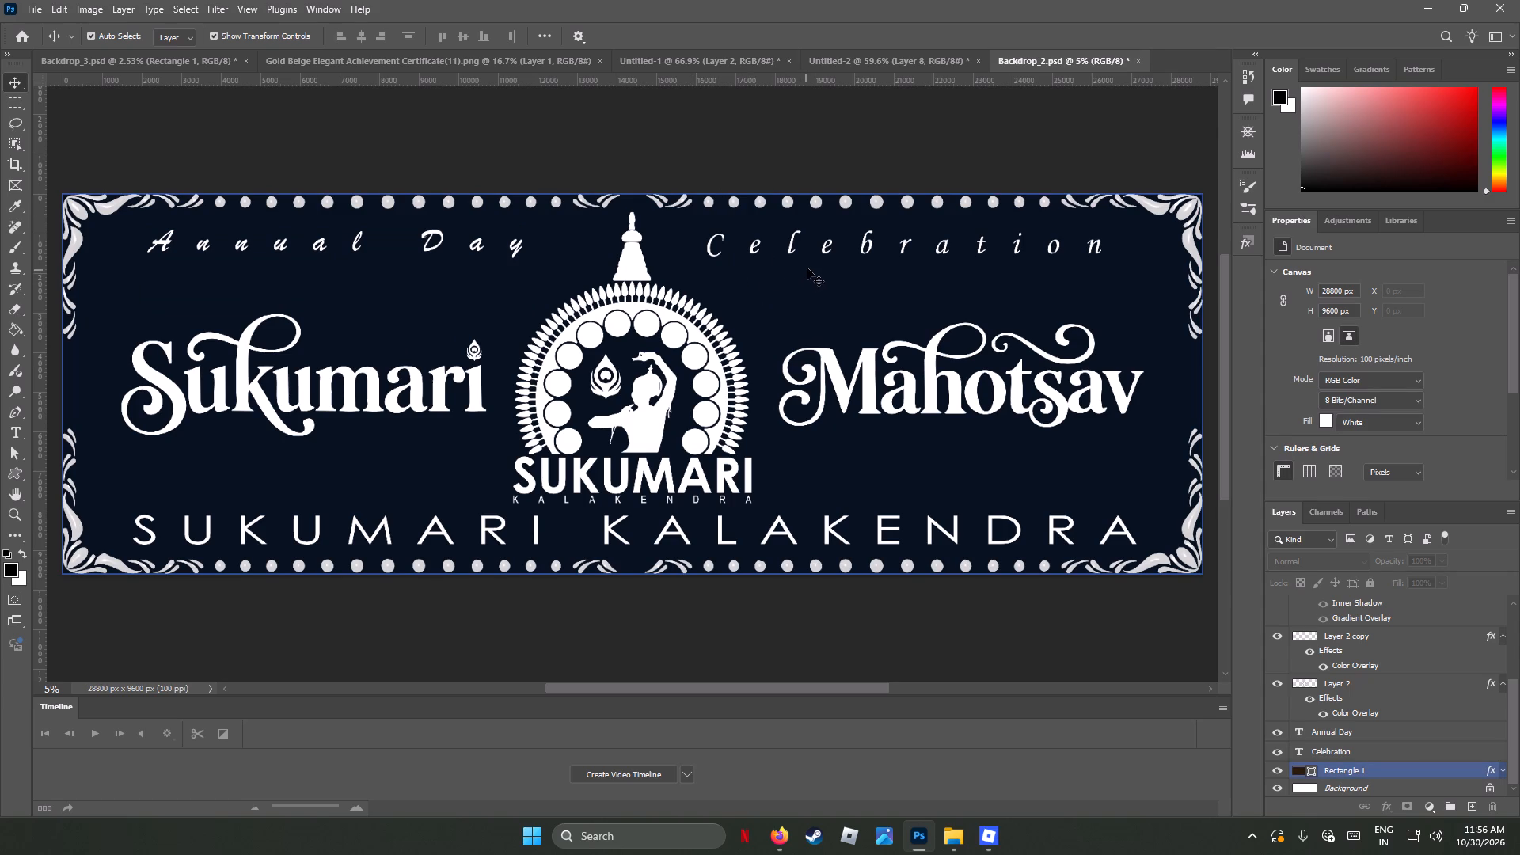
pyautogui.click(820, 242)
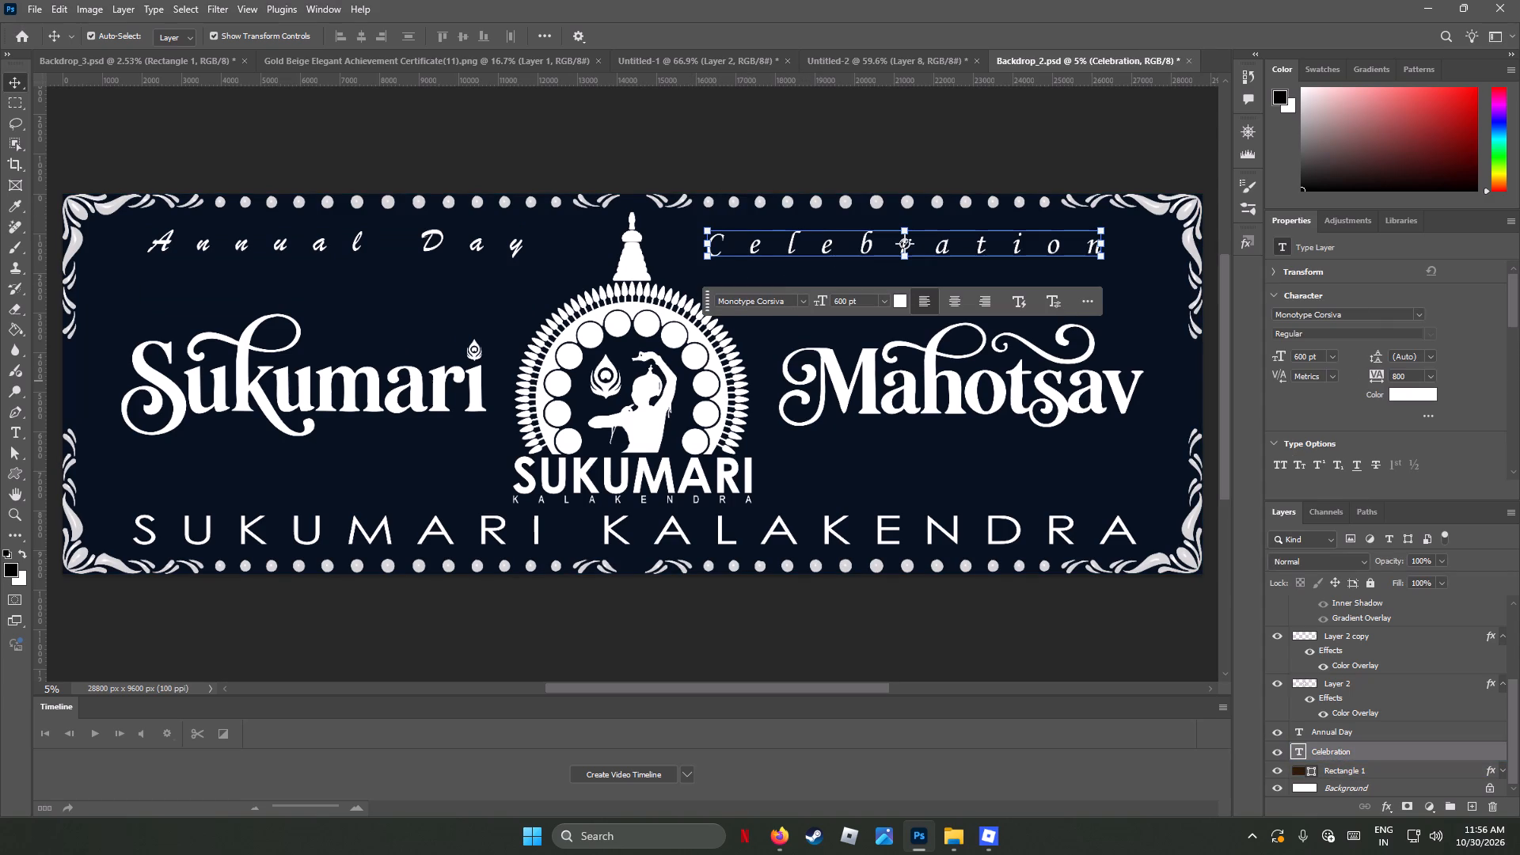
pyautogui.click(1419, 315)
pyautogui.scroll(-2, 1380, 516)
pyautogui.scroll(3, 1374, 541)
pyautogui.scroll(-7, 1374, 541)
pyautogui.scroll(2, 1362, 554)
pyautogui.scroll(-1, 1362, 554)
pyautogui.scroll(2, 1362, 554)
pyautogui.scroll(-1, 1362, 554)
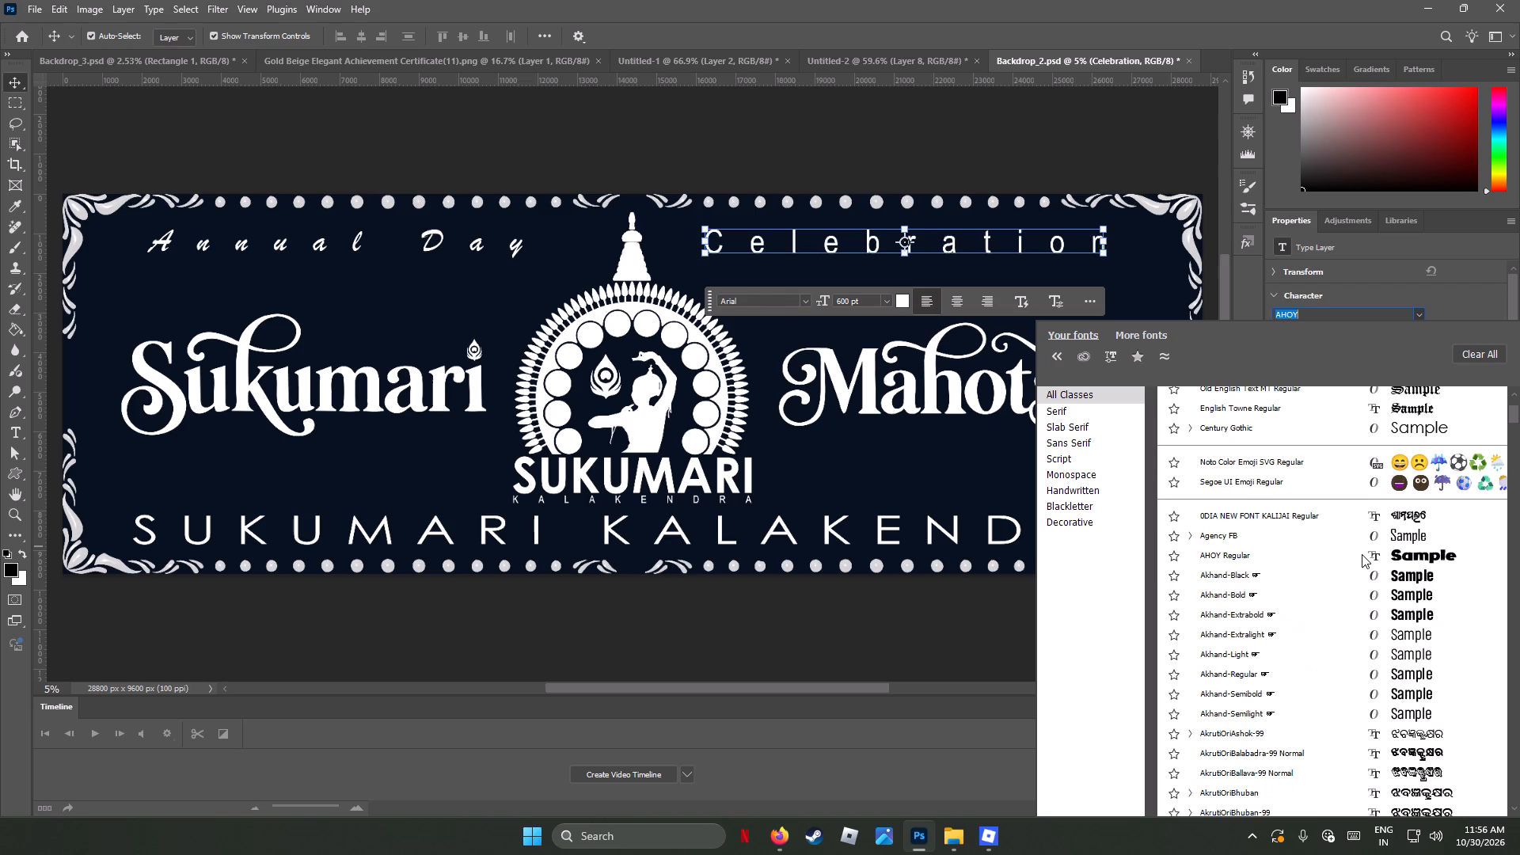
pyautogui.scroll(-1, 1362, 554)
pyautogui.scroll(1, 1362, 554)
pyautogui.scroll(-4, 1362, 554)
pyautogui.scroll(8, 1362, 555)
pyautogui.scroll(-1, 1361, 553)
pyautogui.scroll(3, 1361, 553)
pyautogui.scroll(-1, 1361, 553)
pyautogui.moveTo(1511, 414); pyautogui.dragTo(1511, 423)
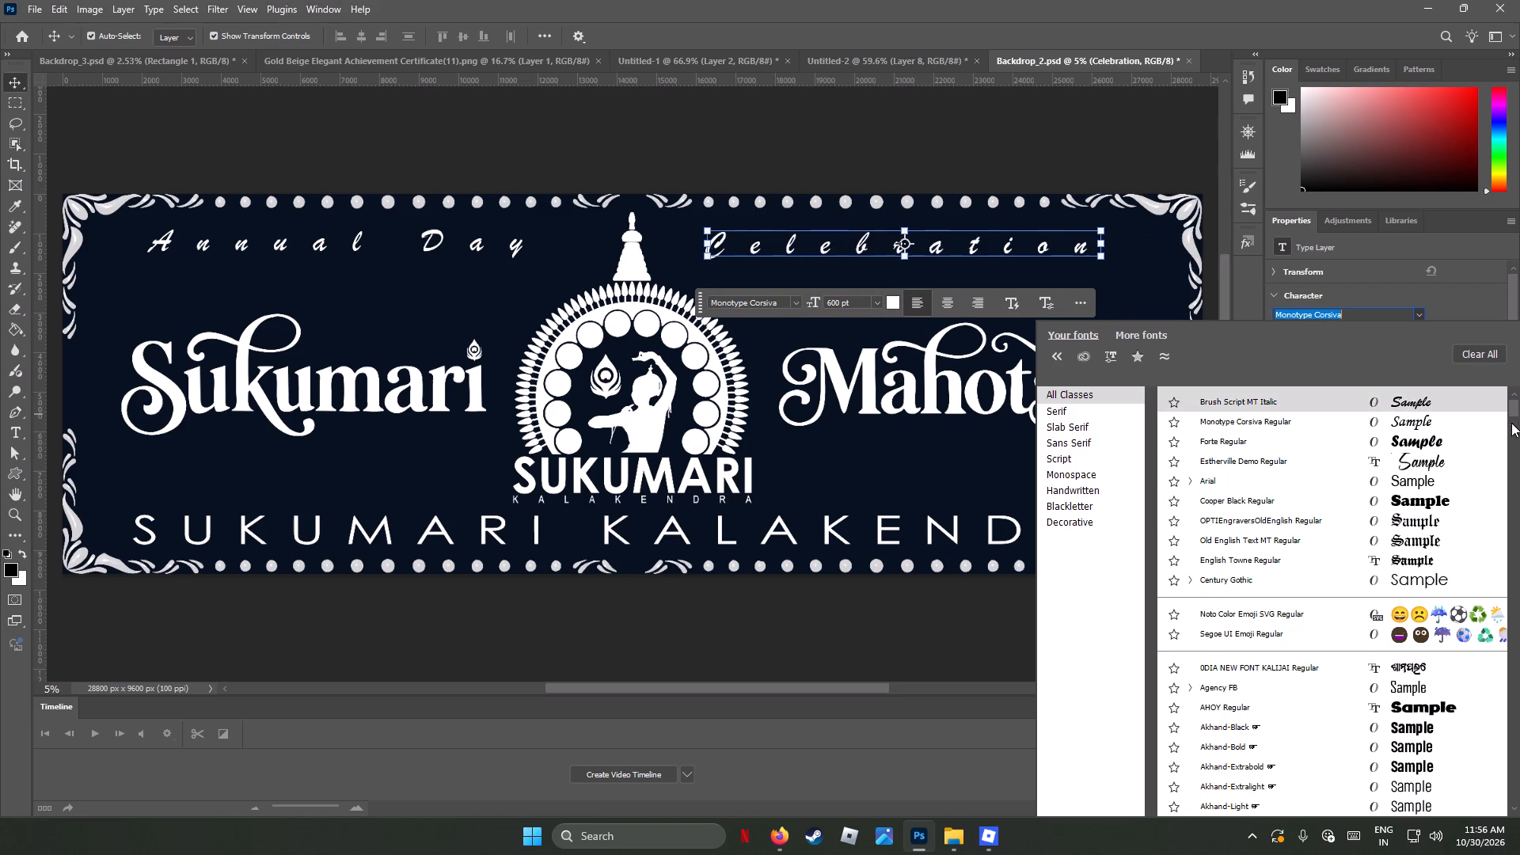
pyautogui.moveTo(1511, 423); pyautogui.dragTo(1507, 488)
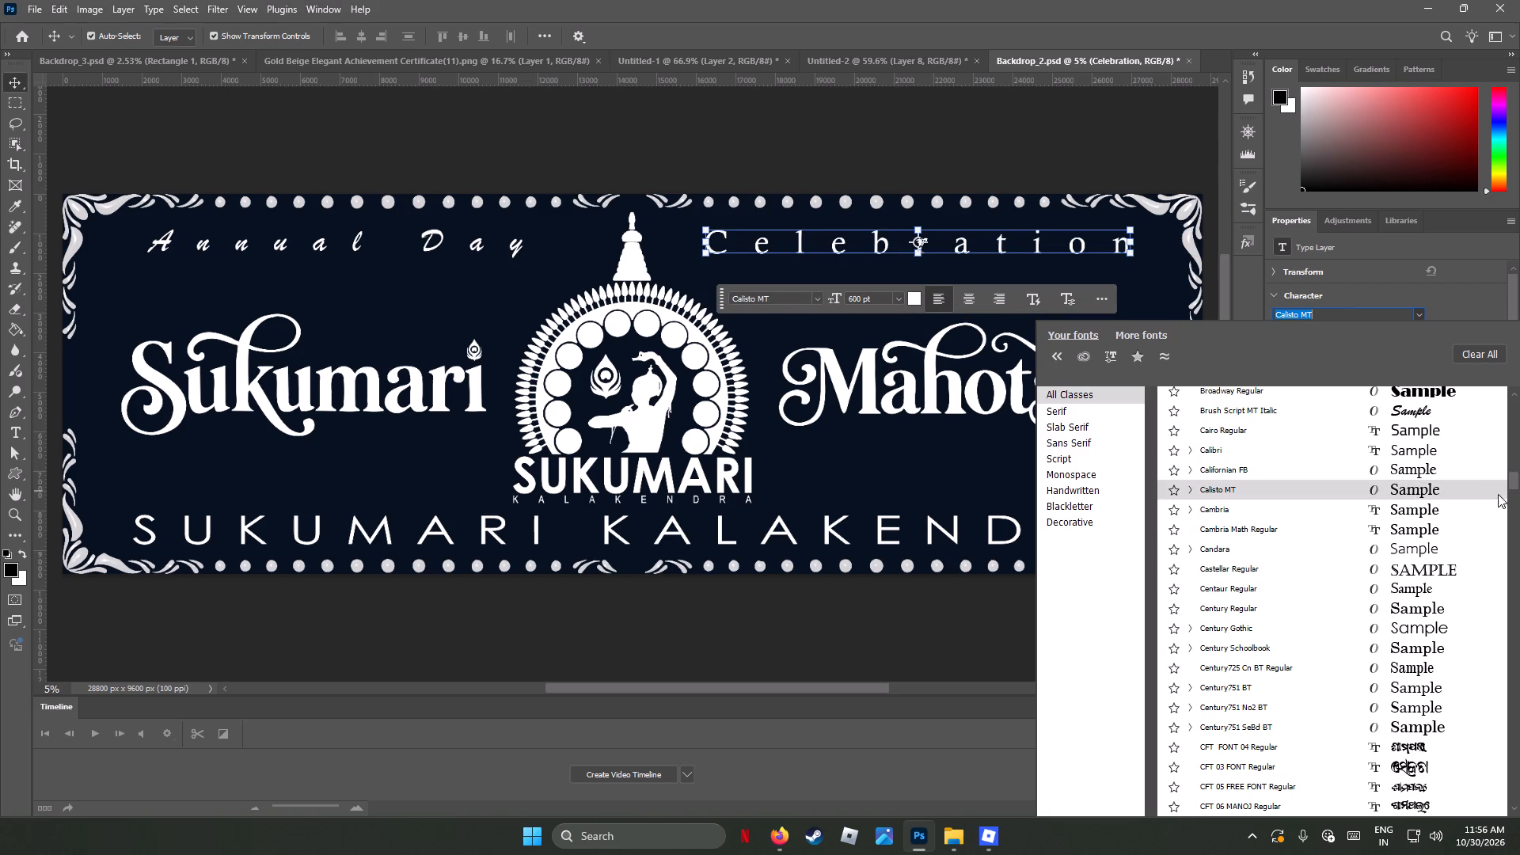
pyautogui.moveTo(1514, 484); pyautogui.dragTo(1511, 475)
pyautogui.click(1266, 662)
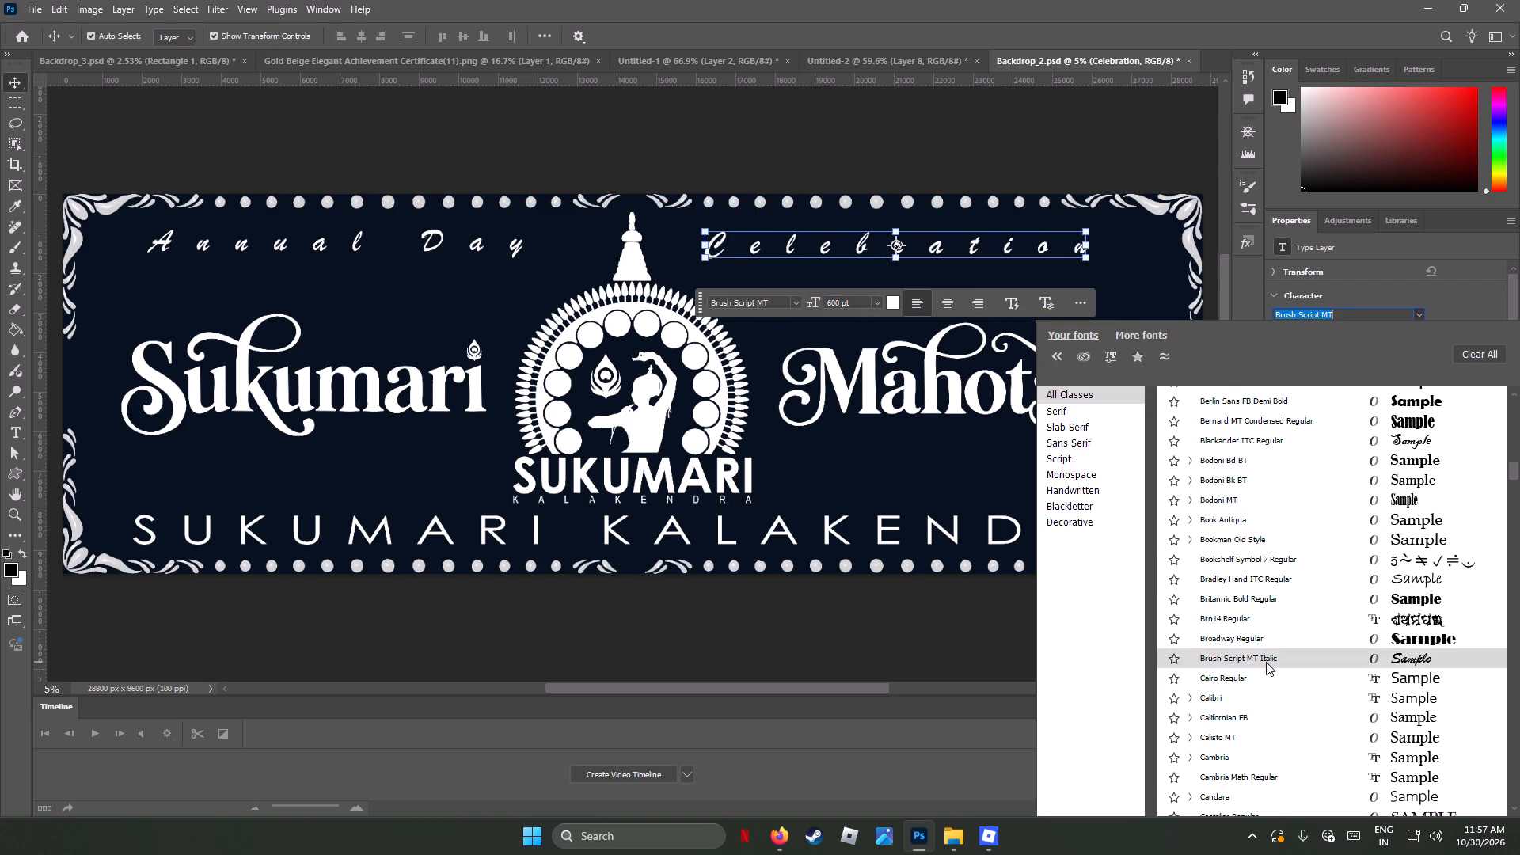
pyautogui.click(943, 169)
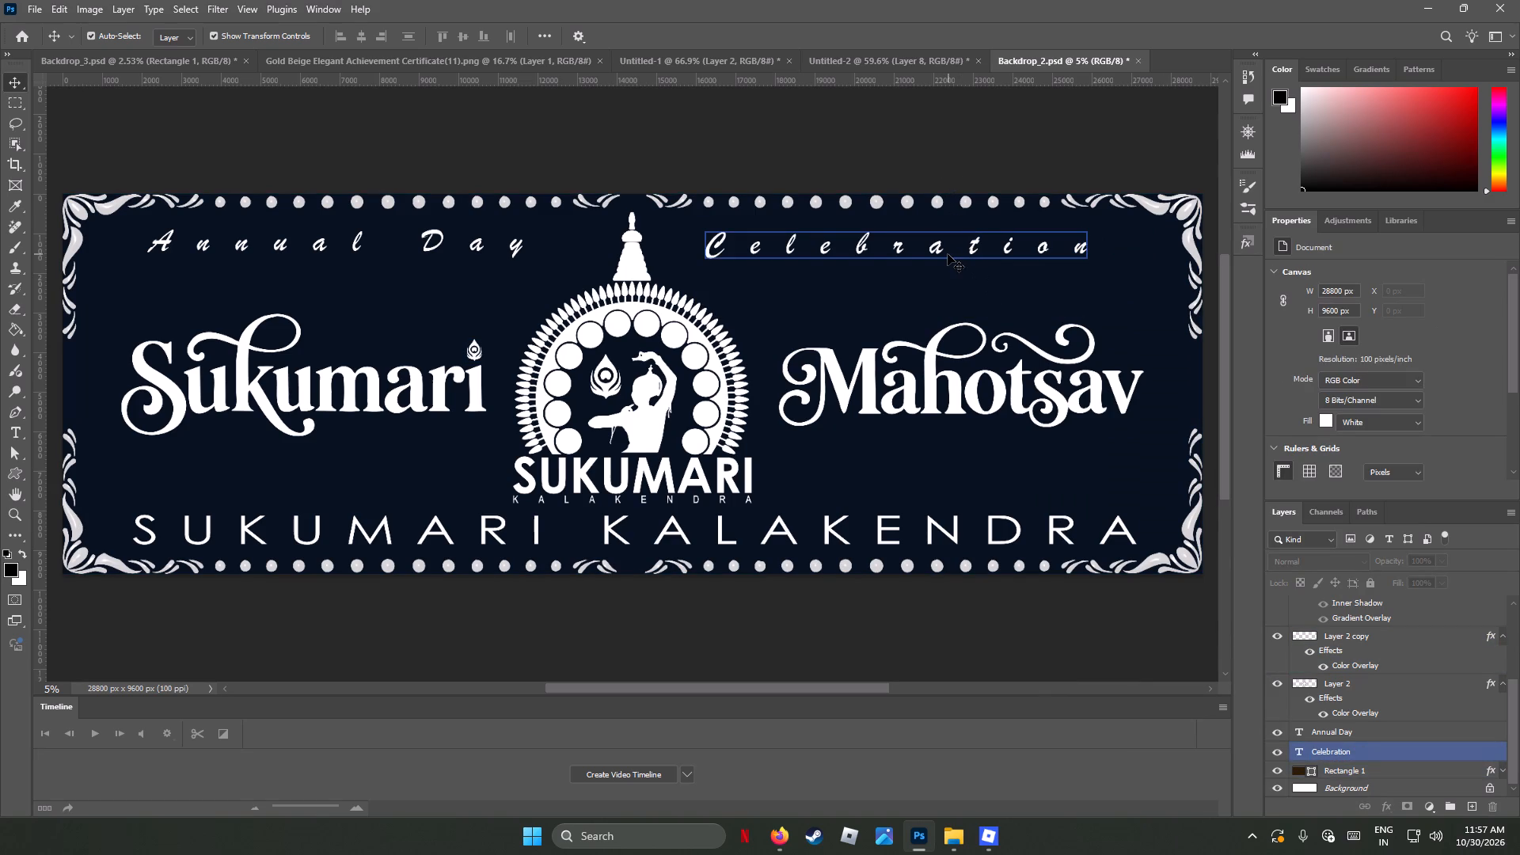
# Move the "Celebration" text slightly to the right, above the "Mahotsav" lettering.
pyautogui.moveTo(946, 251); pyautogui.dragTo(956, 252)
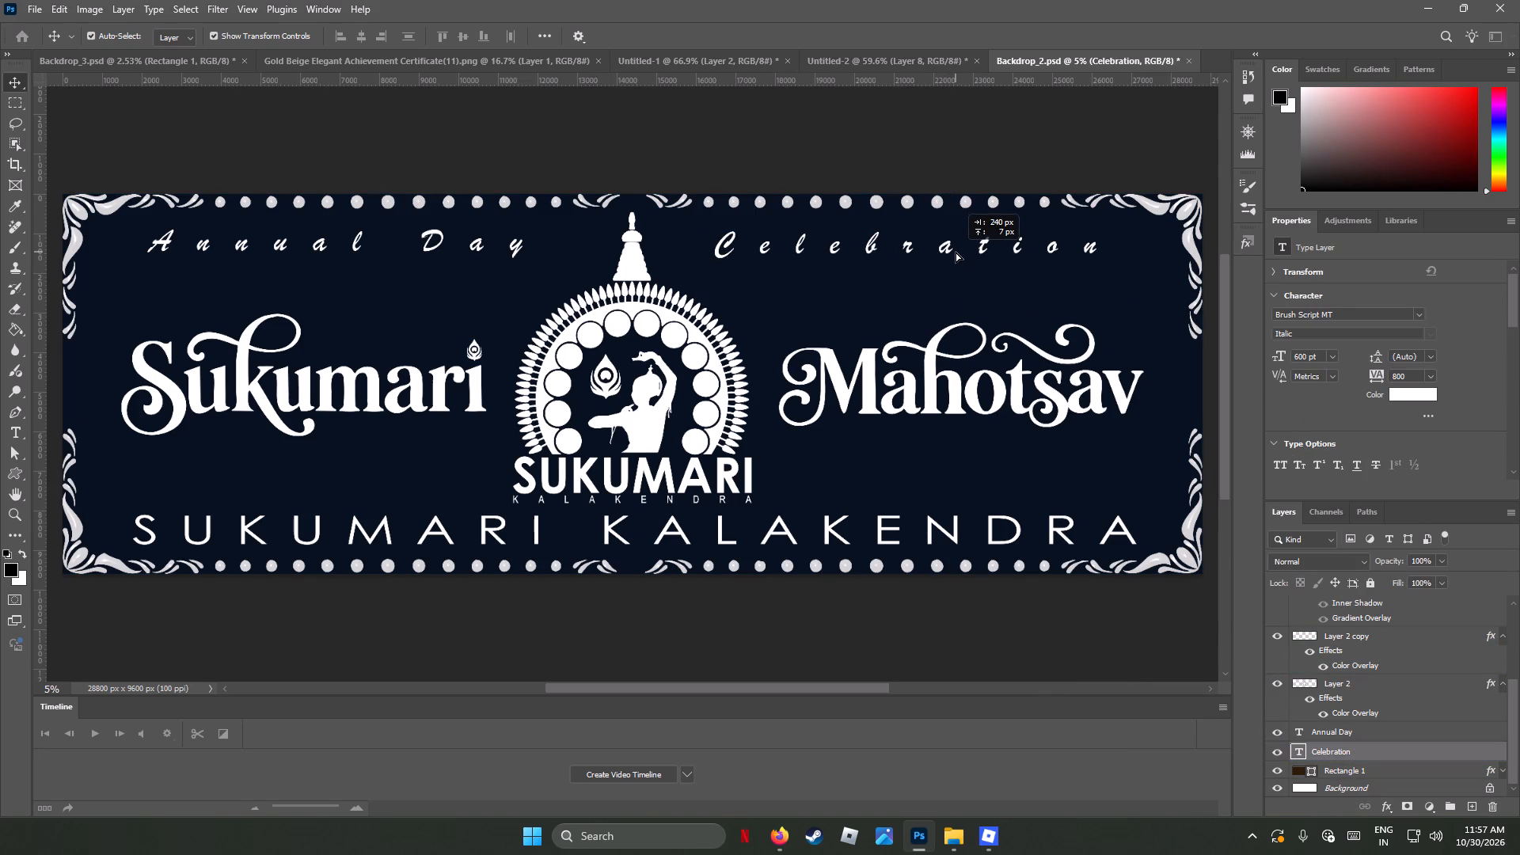
pyautogui.moveTo(956, 252); pyautogui.dragTo(959, 253)
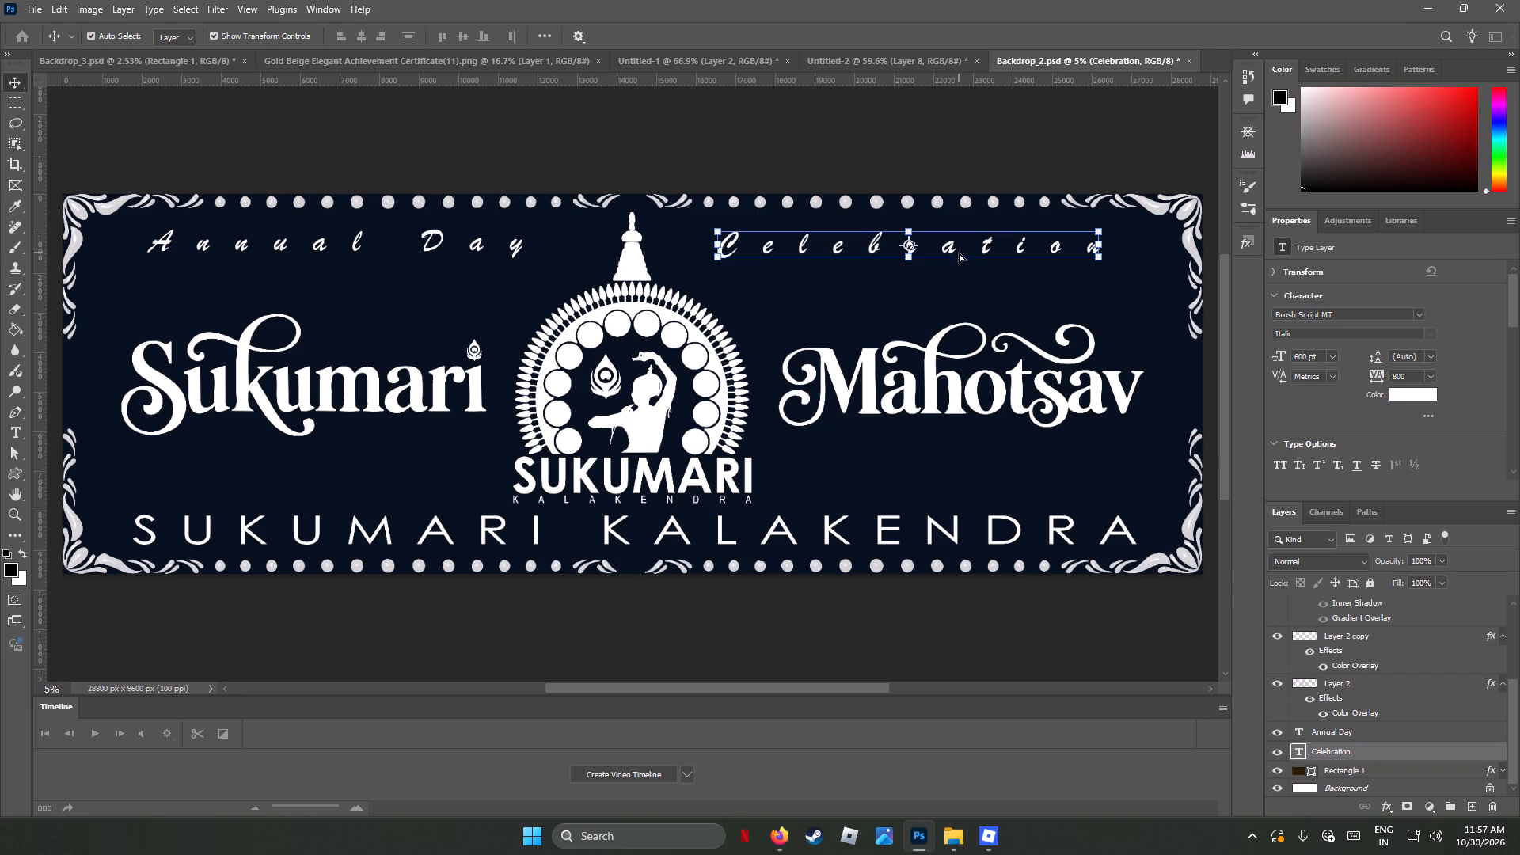
# Set the font of the "Celebration" text to Monotype Corsiva Regular.
pyautogui.click(1419, 316)
pyautogui.click(1283, 422)
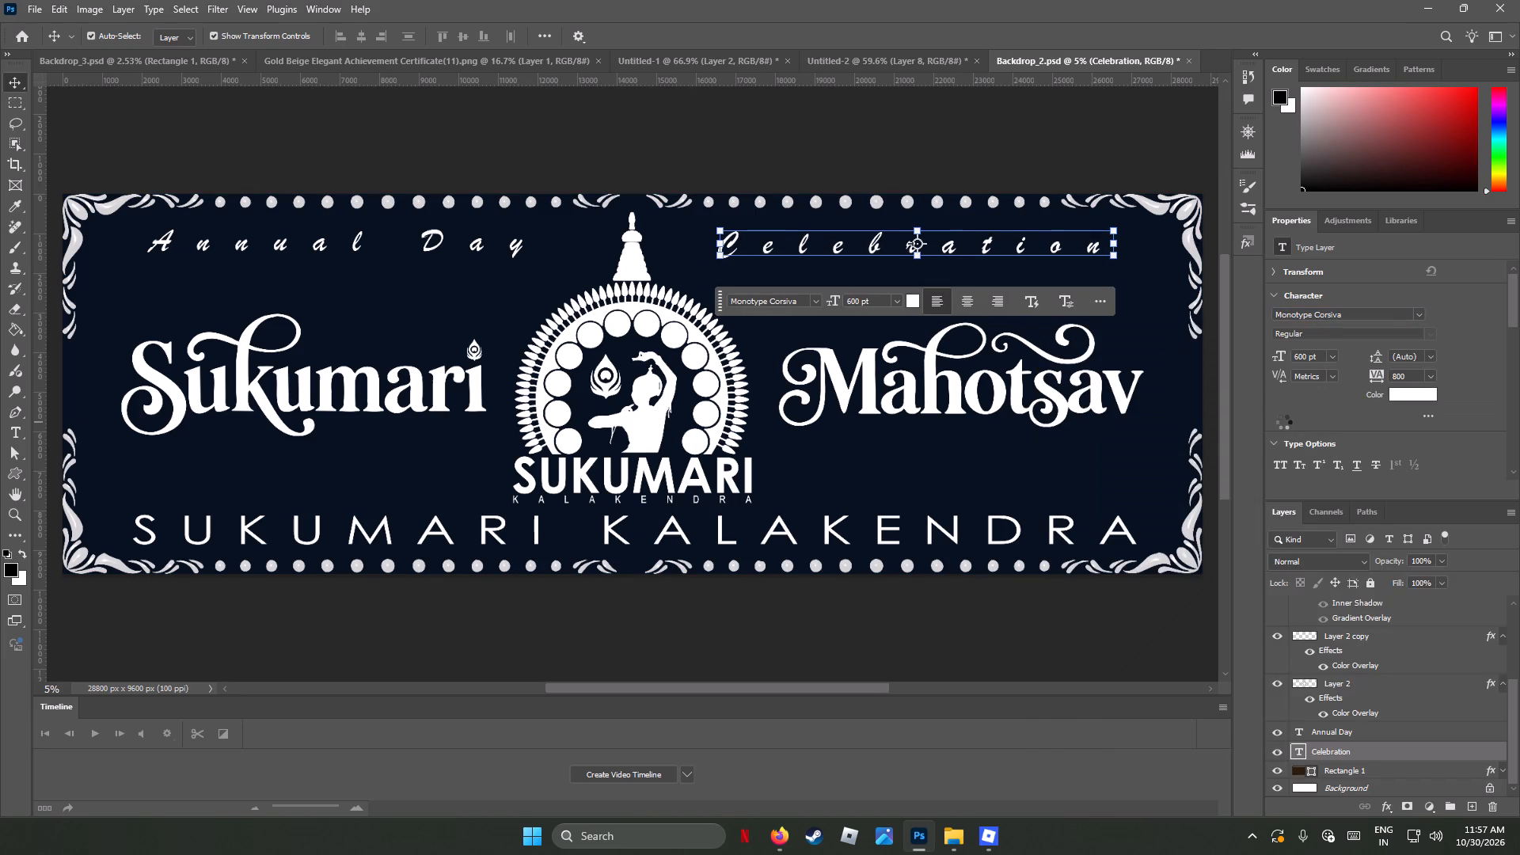
# Change the font of the "Annual Day" text to Monotype Corsiva Regular.
pyautogui.click(446, 250)
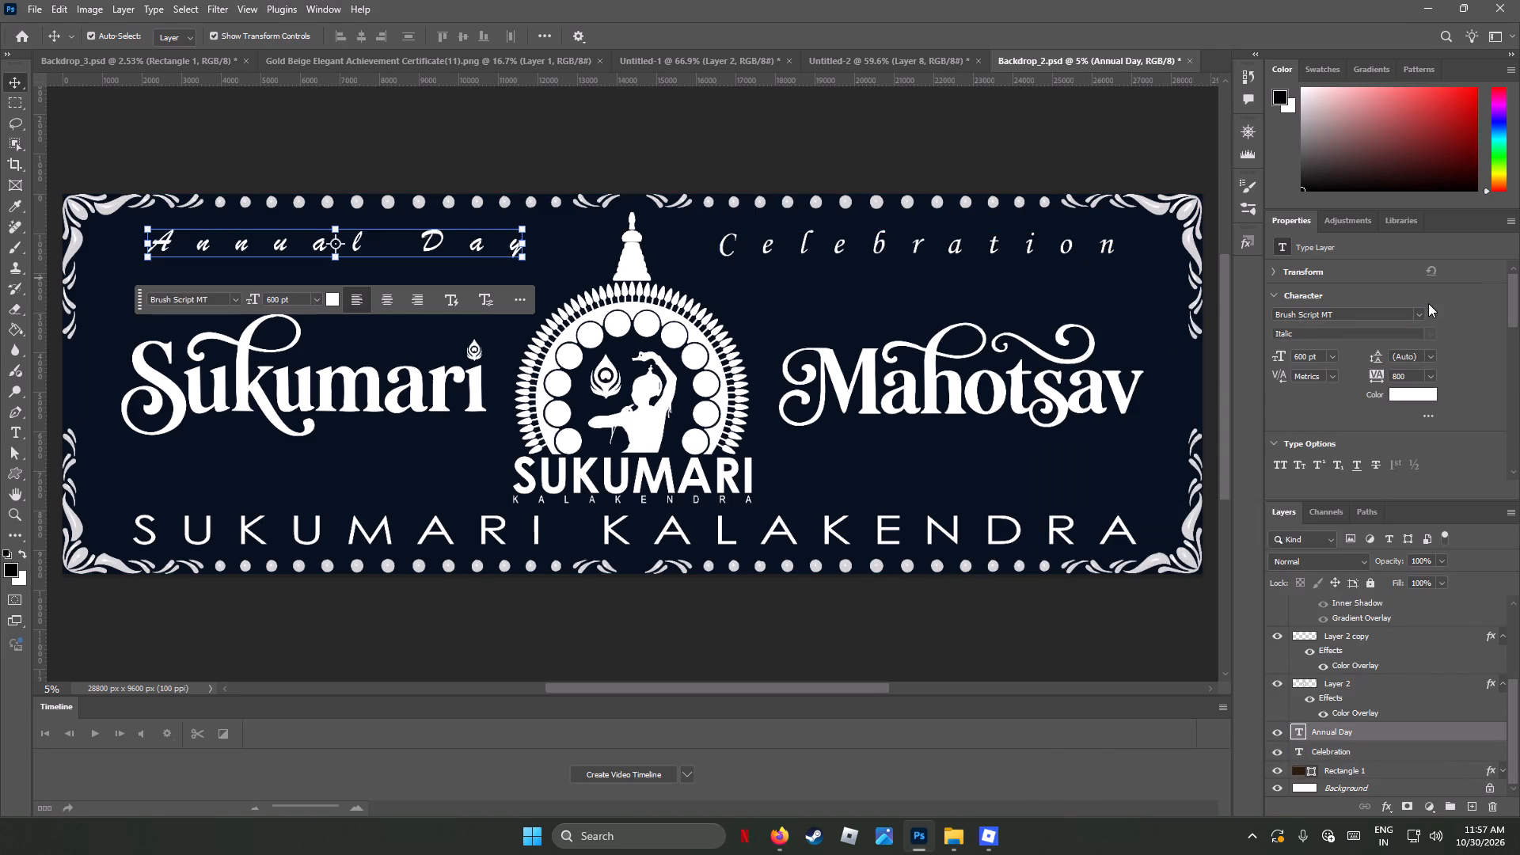
pyautogui.click(1423, 313)
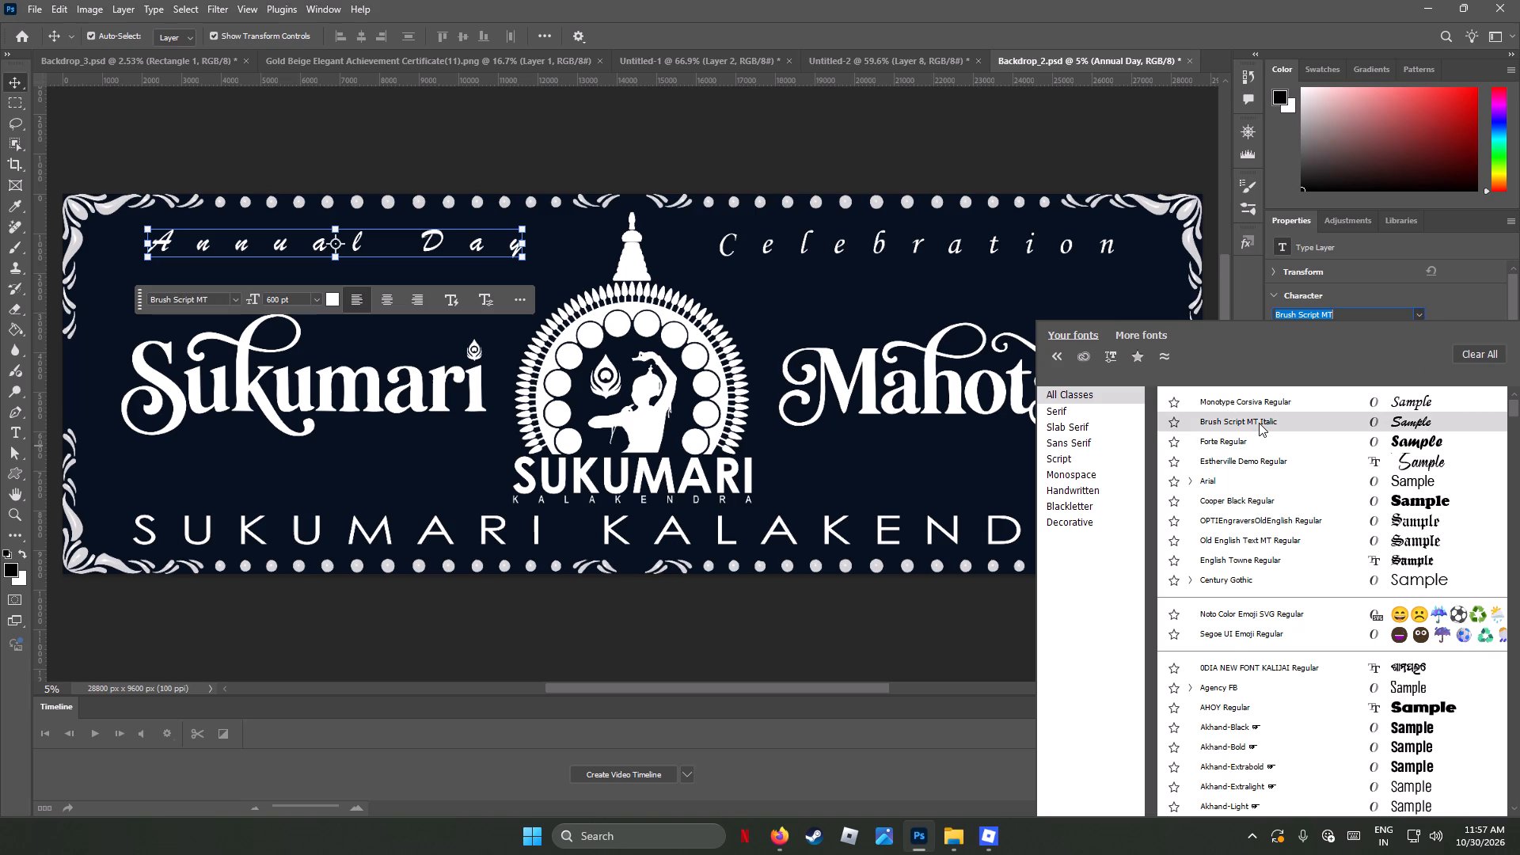
pyautogui.click(1273, 397)
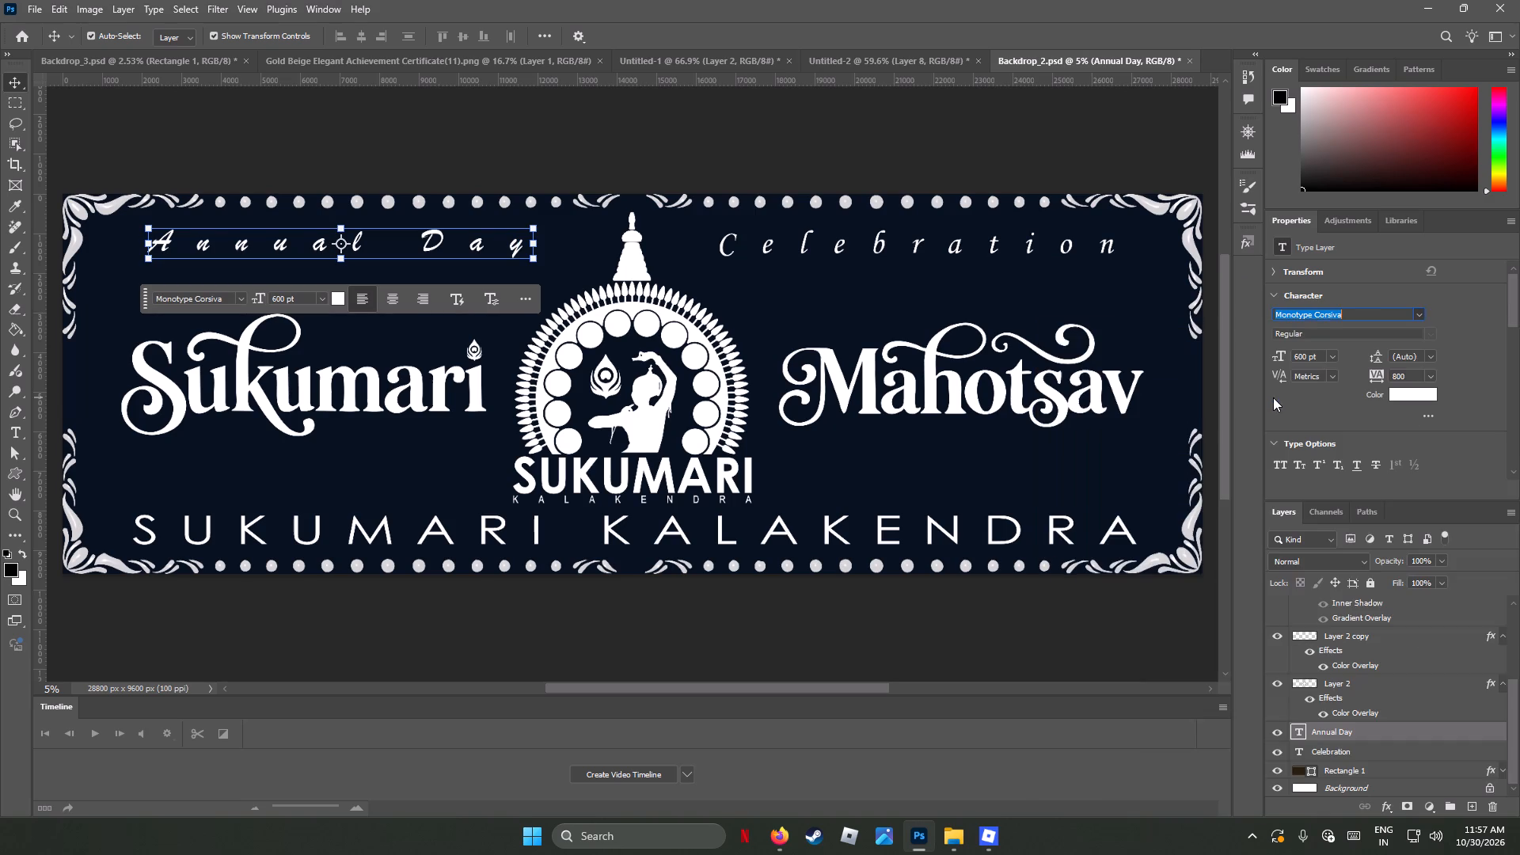
pyautogui.click(898, 146)
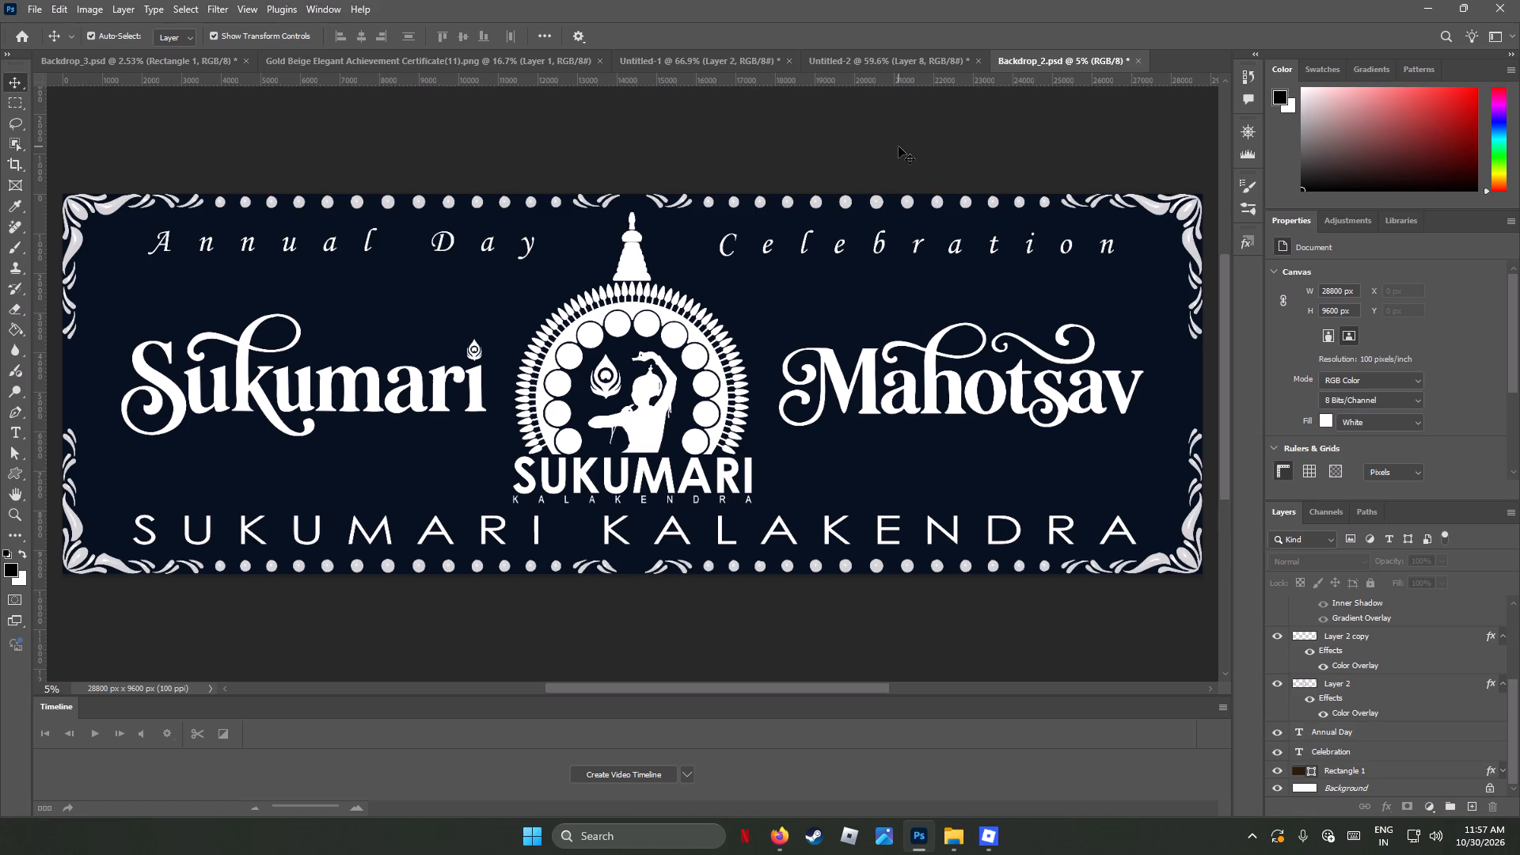
# Move the "Annual Day" text about 160 px to the right and 66 px down.
pyautogui.click(464, 253)
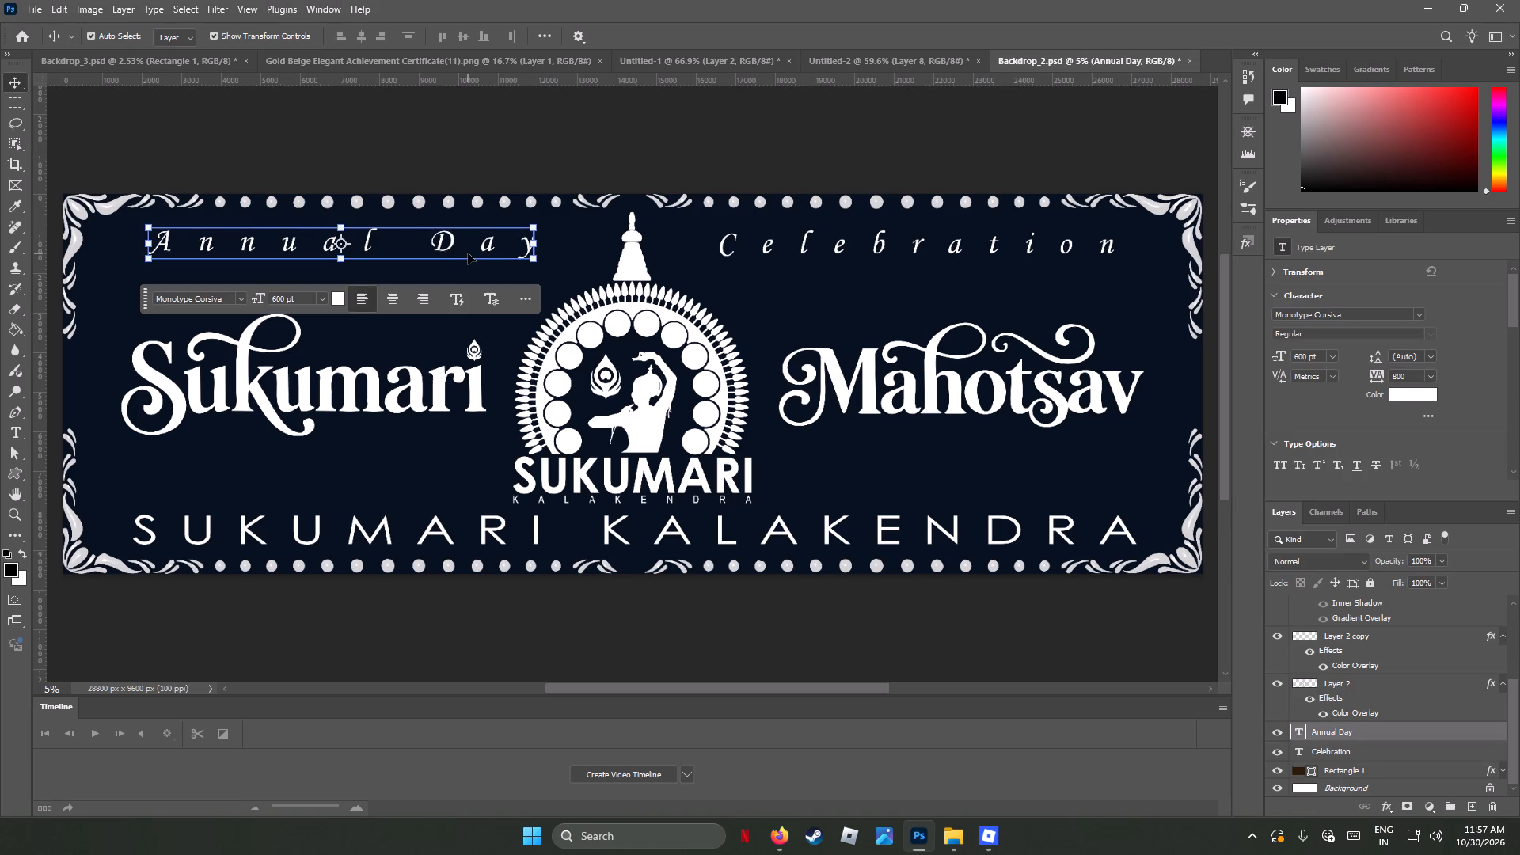
pyautogui.click(408, 244)
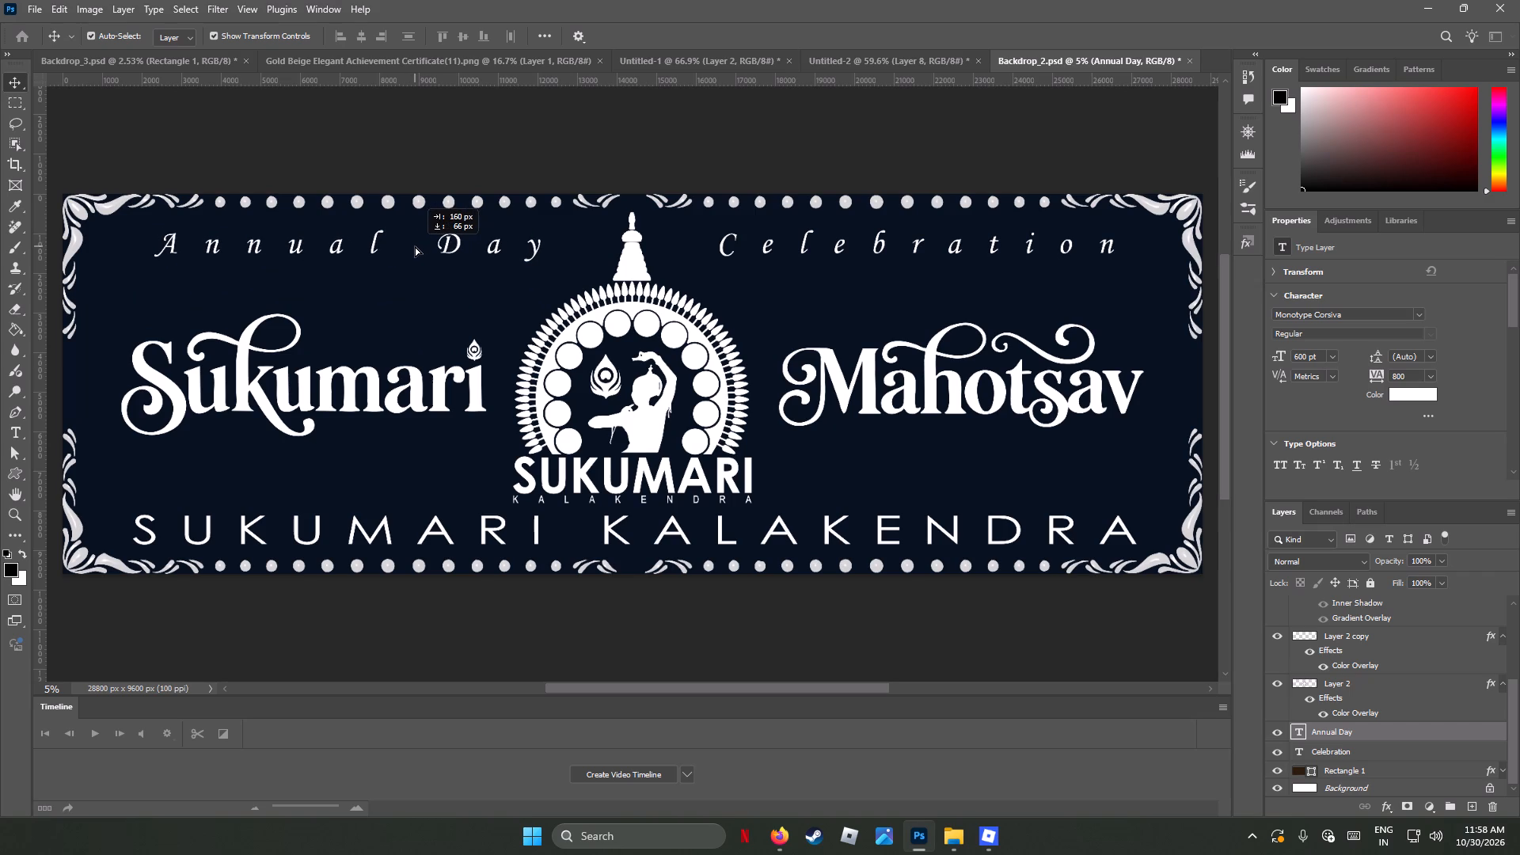
pyautogui.click(559, 138)
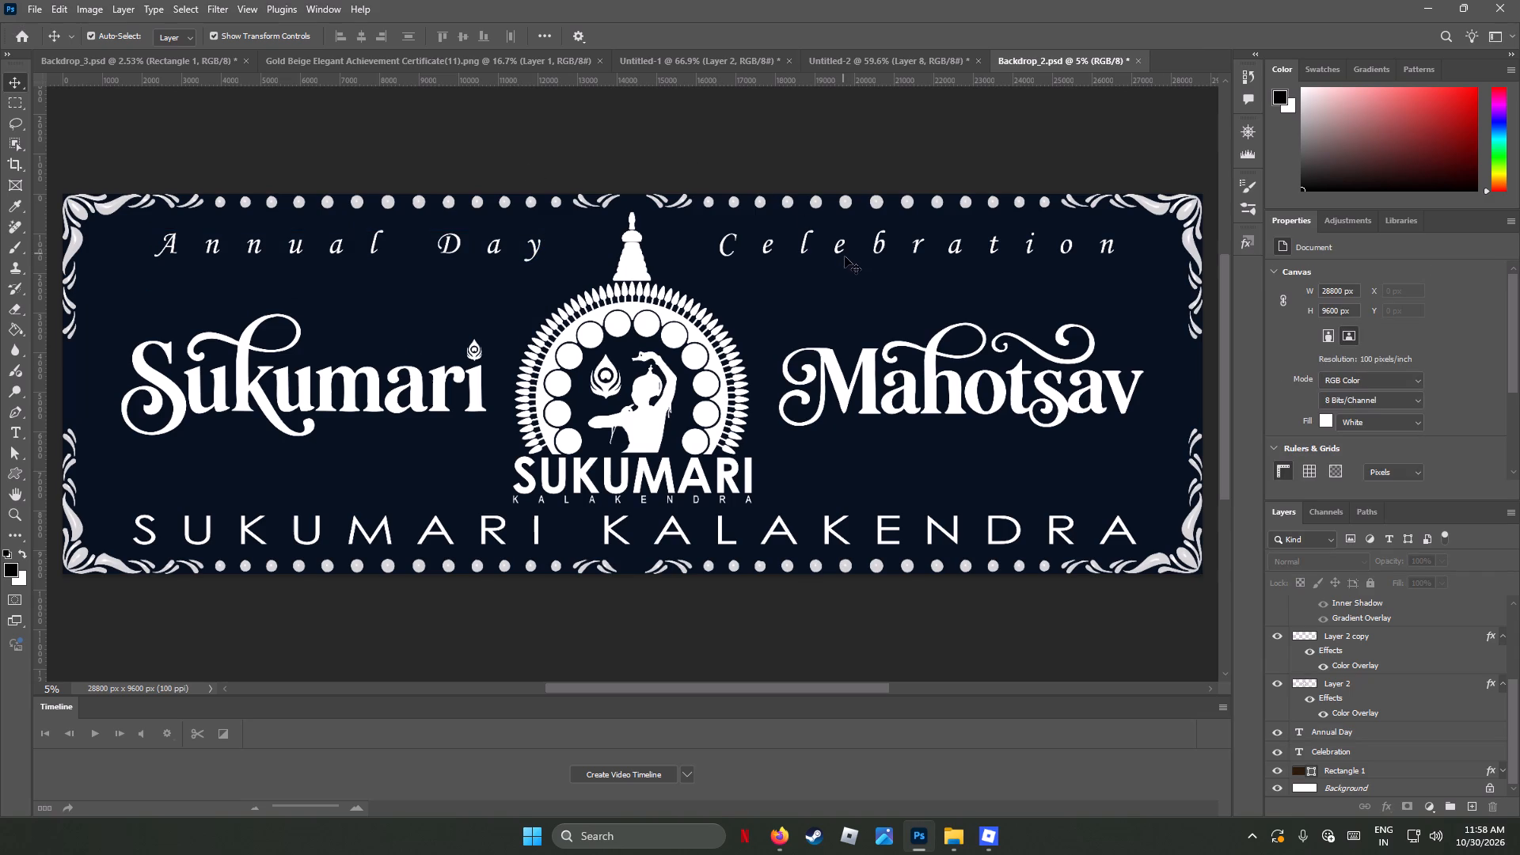
# Move the "Celebration" text slightly further right along the upper edge of the backdrop.
pyautogui.doubleClick(856, 254)
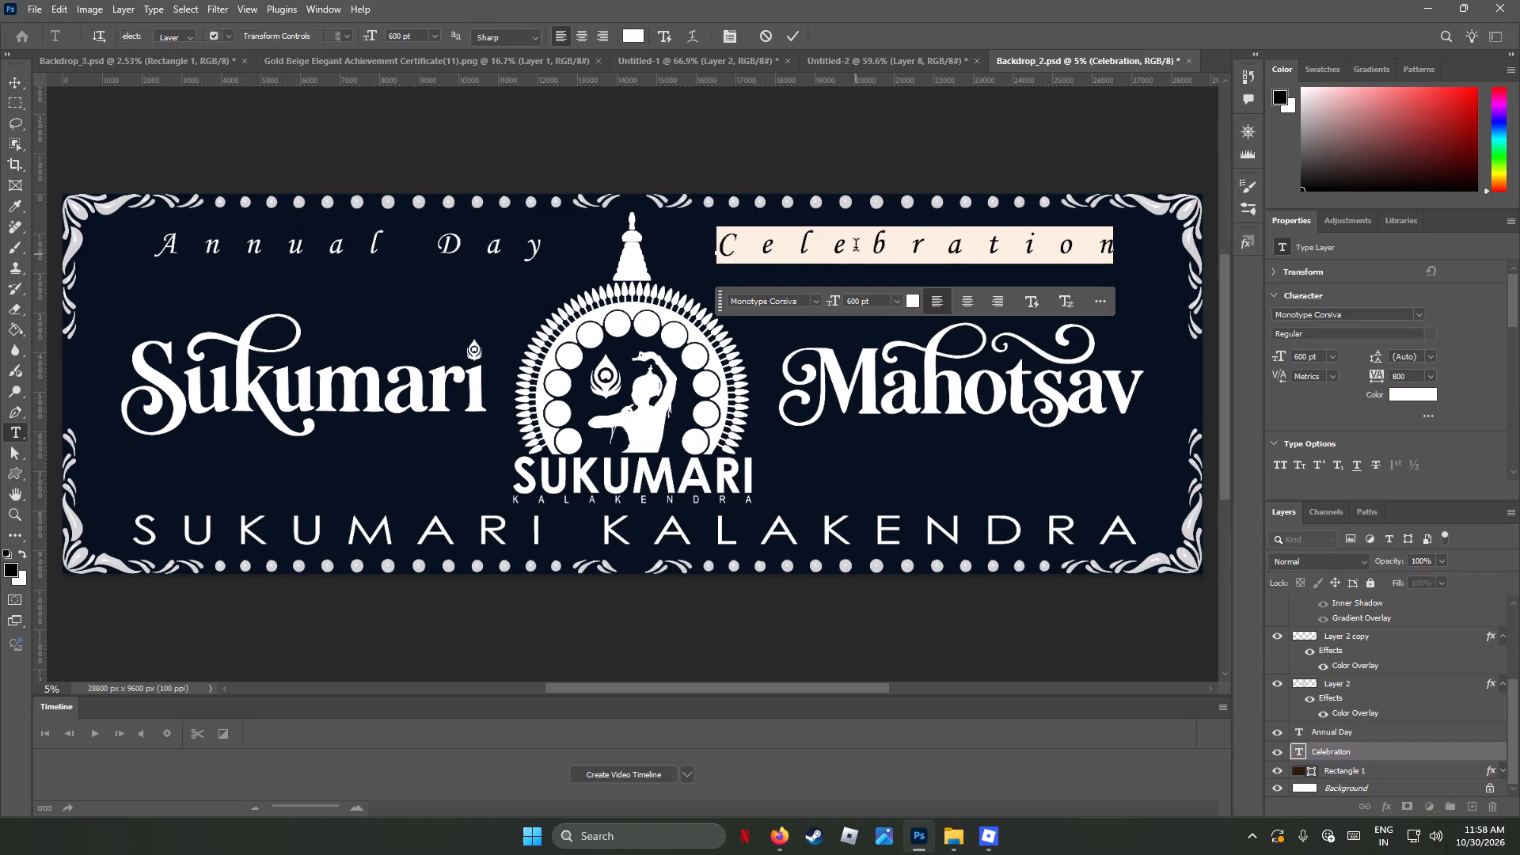
pyautogui.click(797, 124)
pyautogui.moveTo(848, 248); pyautogui.dragTo(855, 247)
pyautogui.click(805, 137)
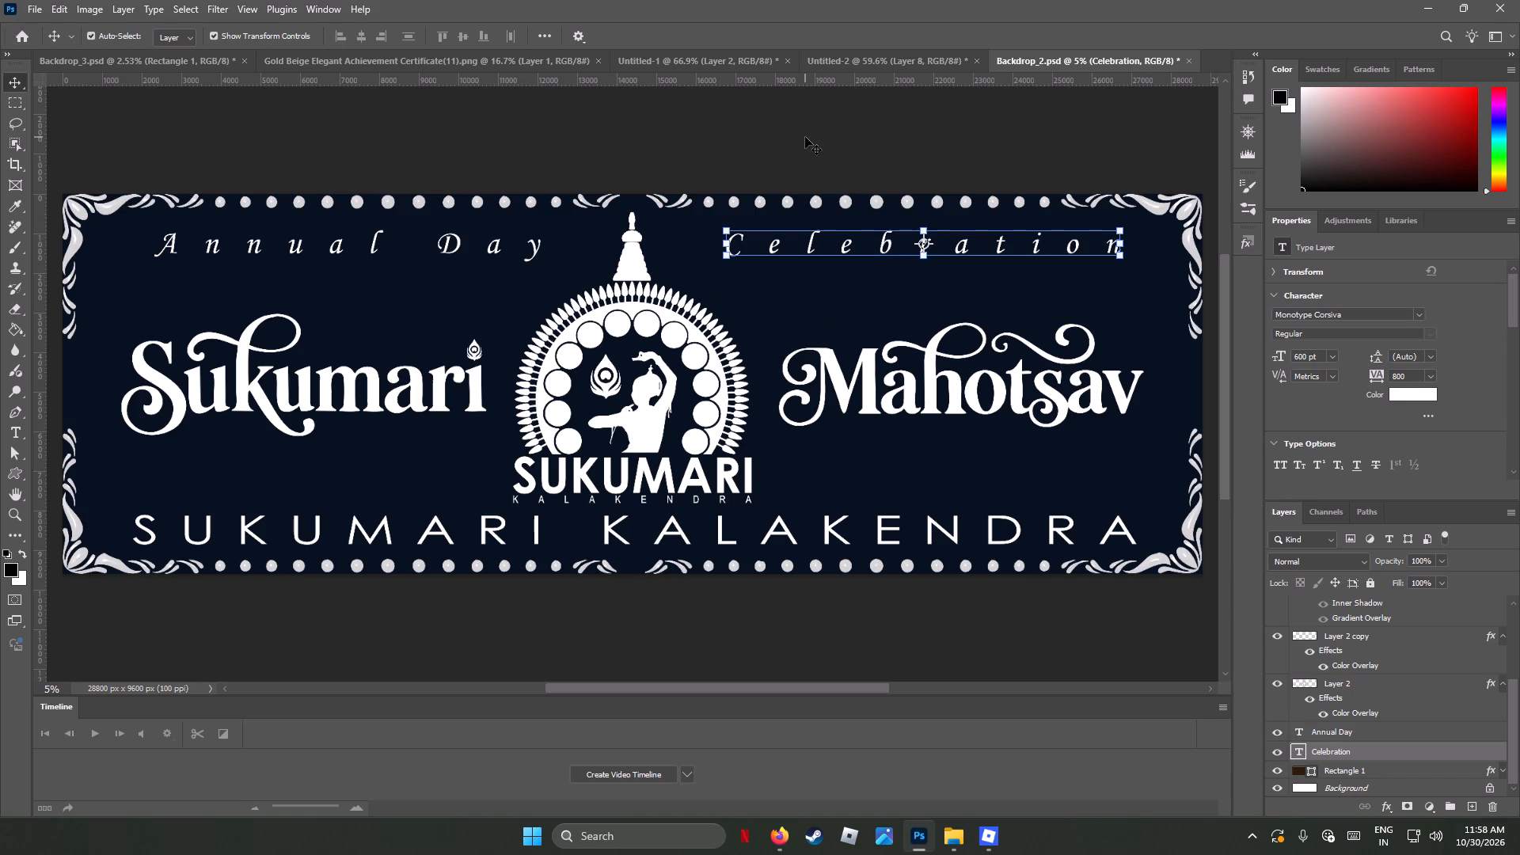
# Move the "Annual Day" text slightly further right above the "Sukumari" lettering.
pyautogui.click(401, 250)
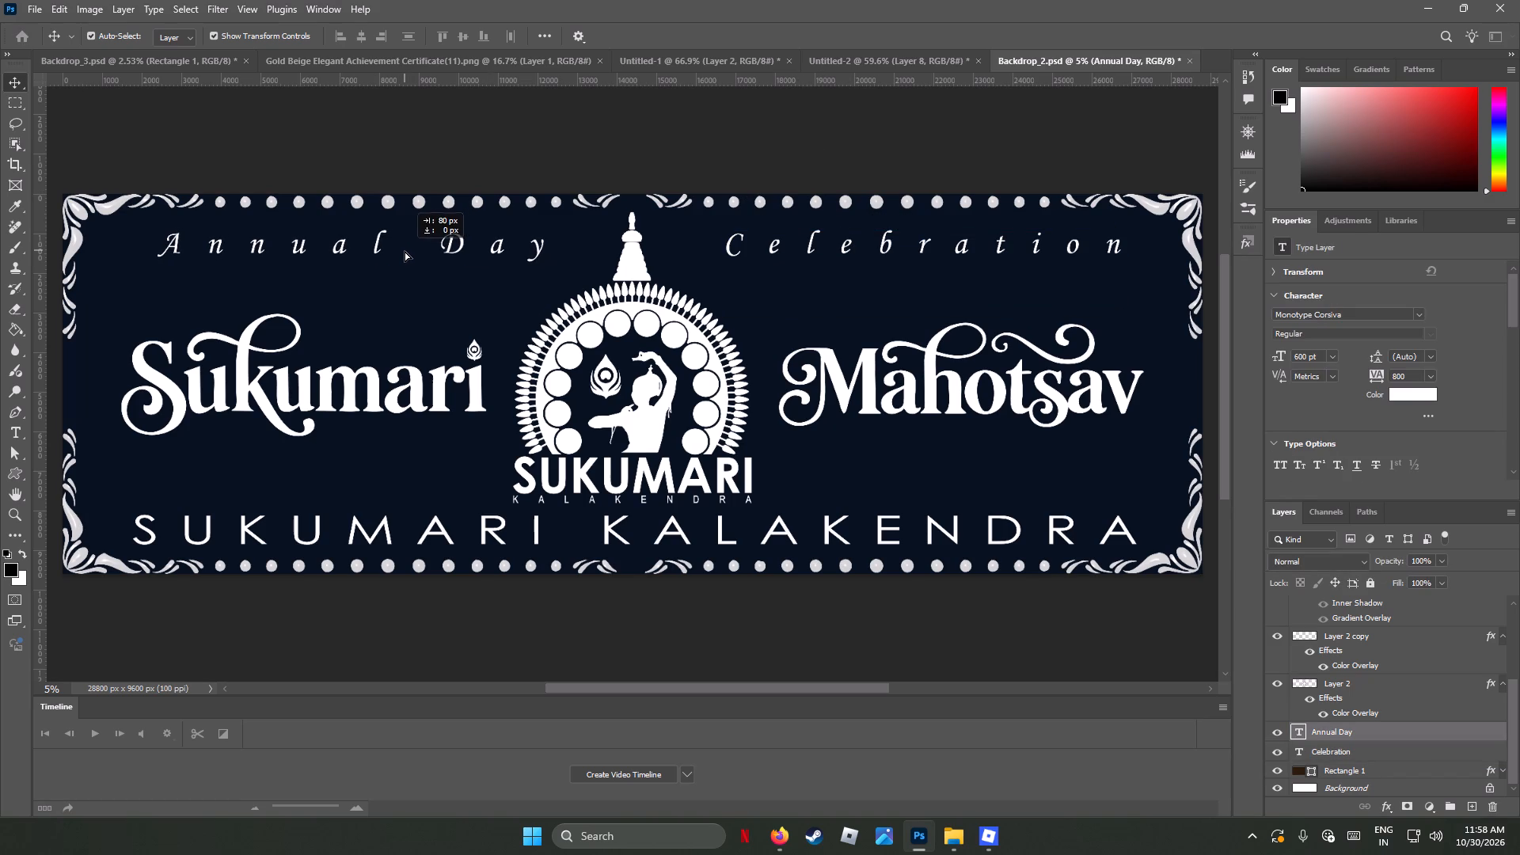
pyautogui.click(491, 148)
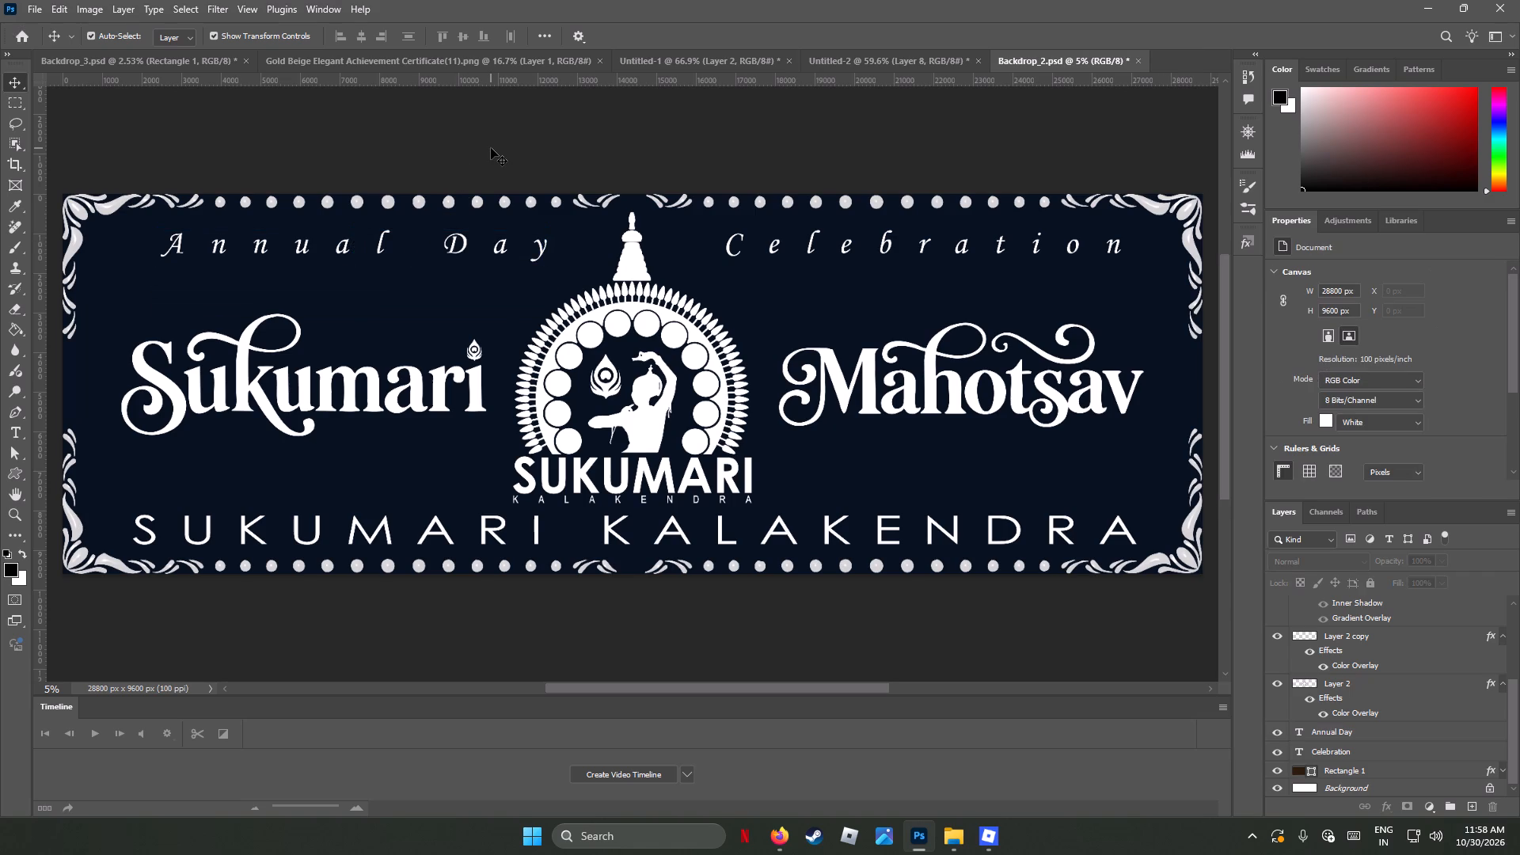
# Move the "Celebration" text about 160 px to the right and 67 px down.
pyautogui.click(914, 245)
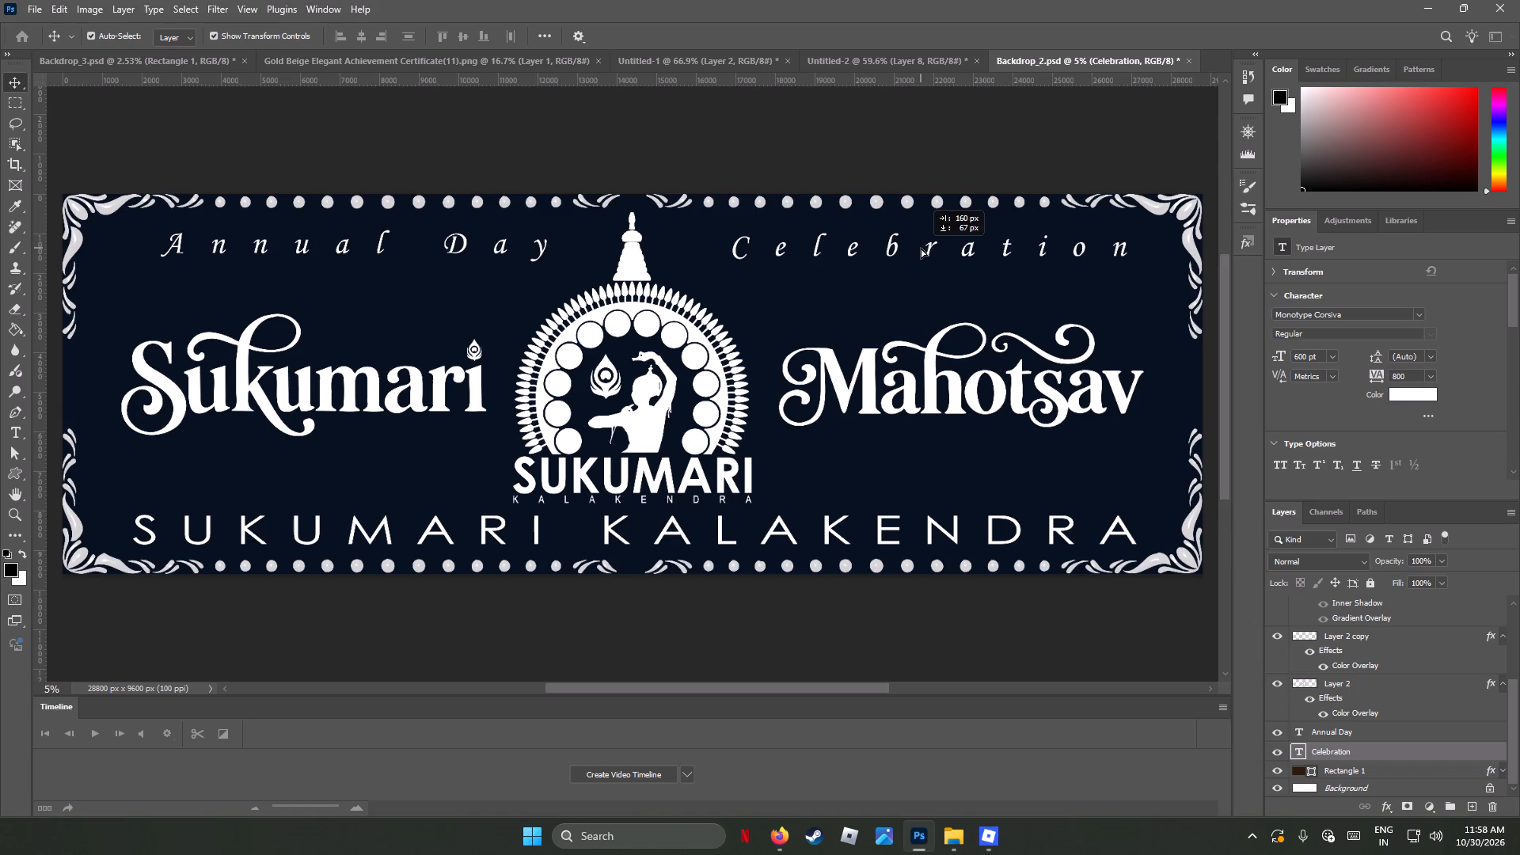
pyautogui.click(824, 143)
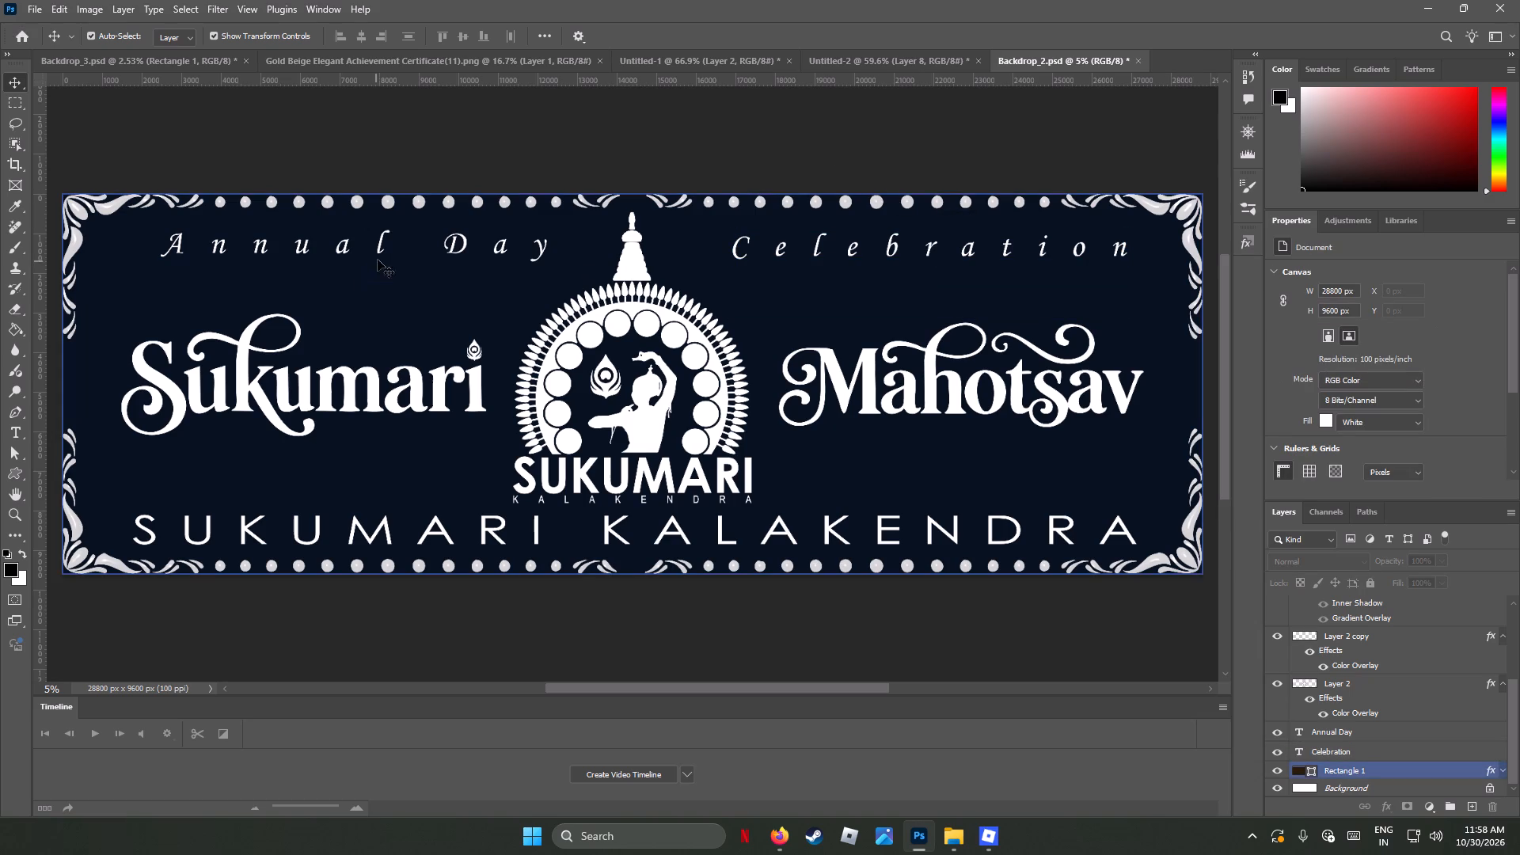
# Nudge the "Annual Day" text slightly back to the left.
pyautogui.click(412, 250)
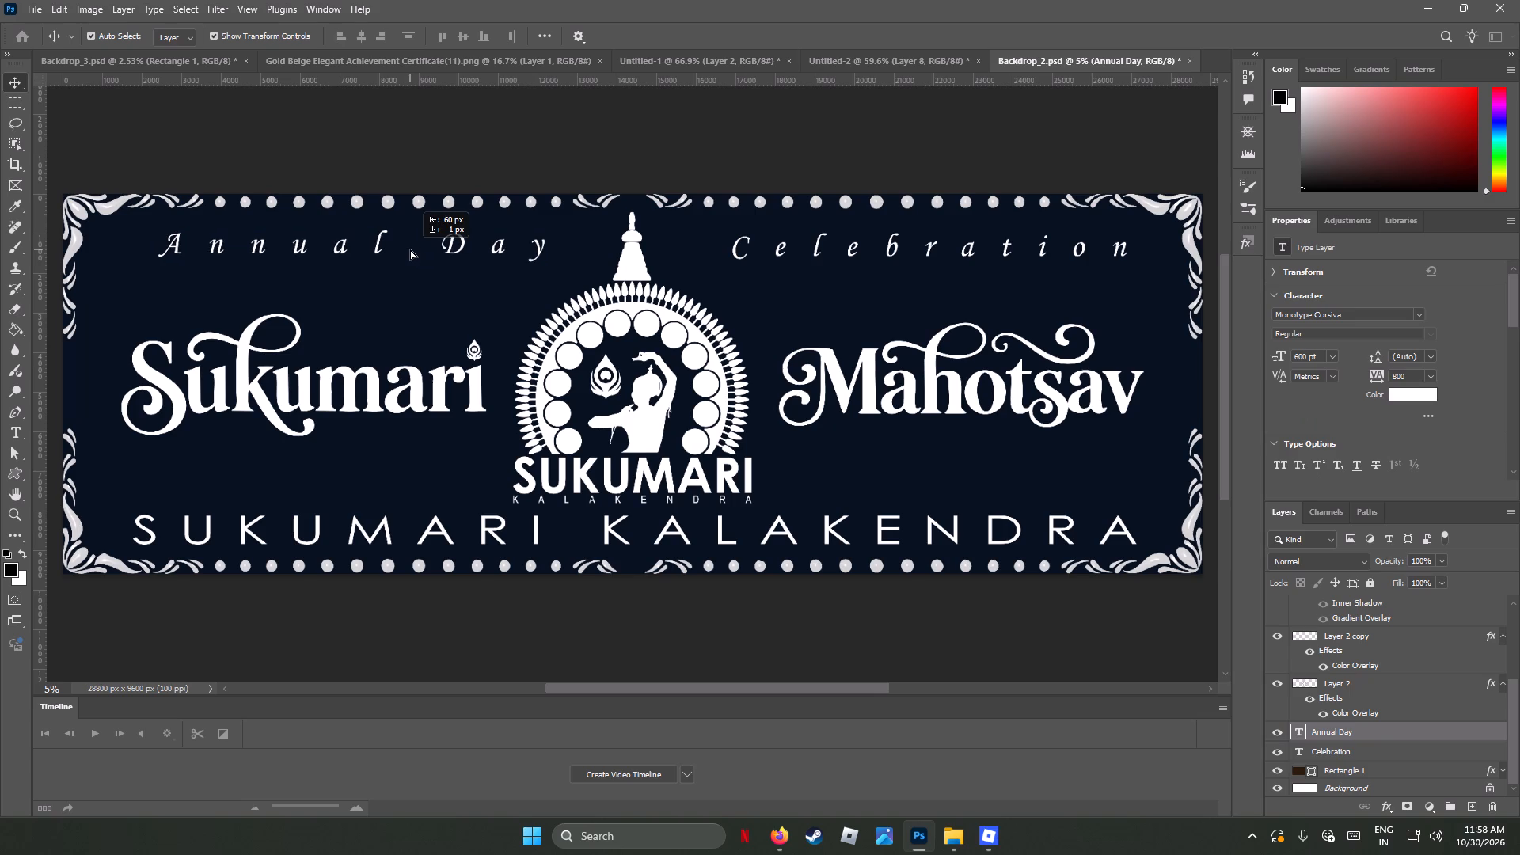
pyautogui.click(586, 144)
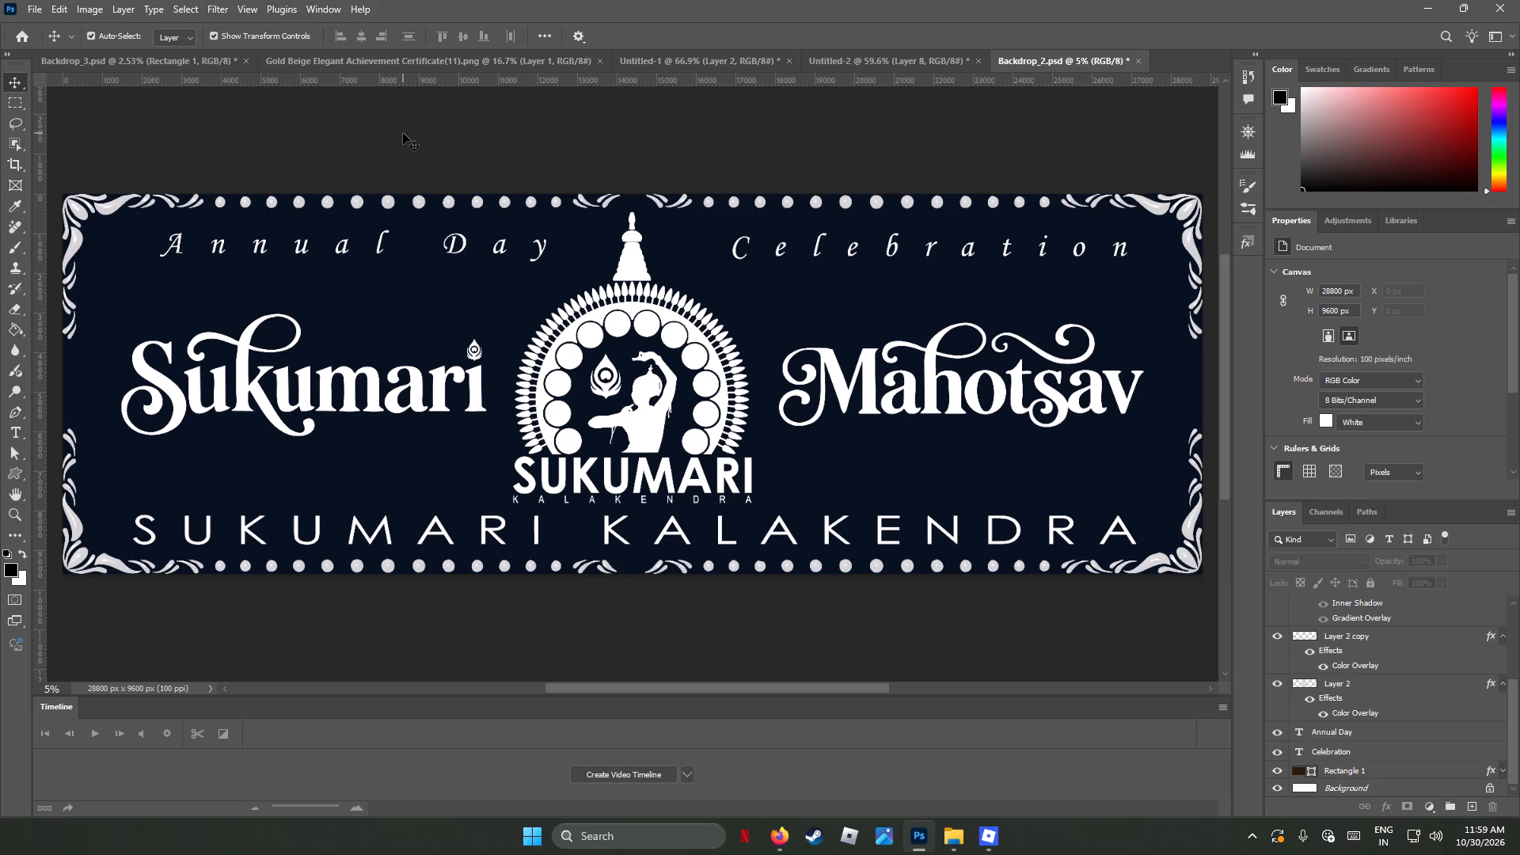
# Turn on Dynamic Text for the "Annual Day" text layer.
pyautogui.click(415, 256)
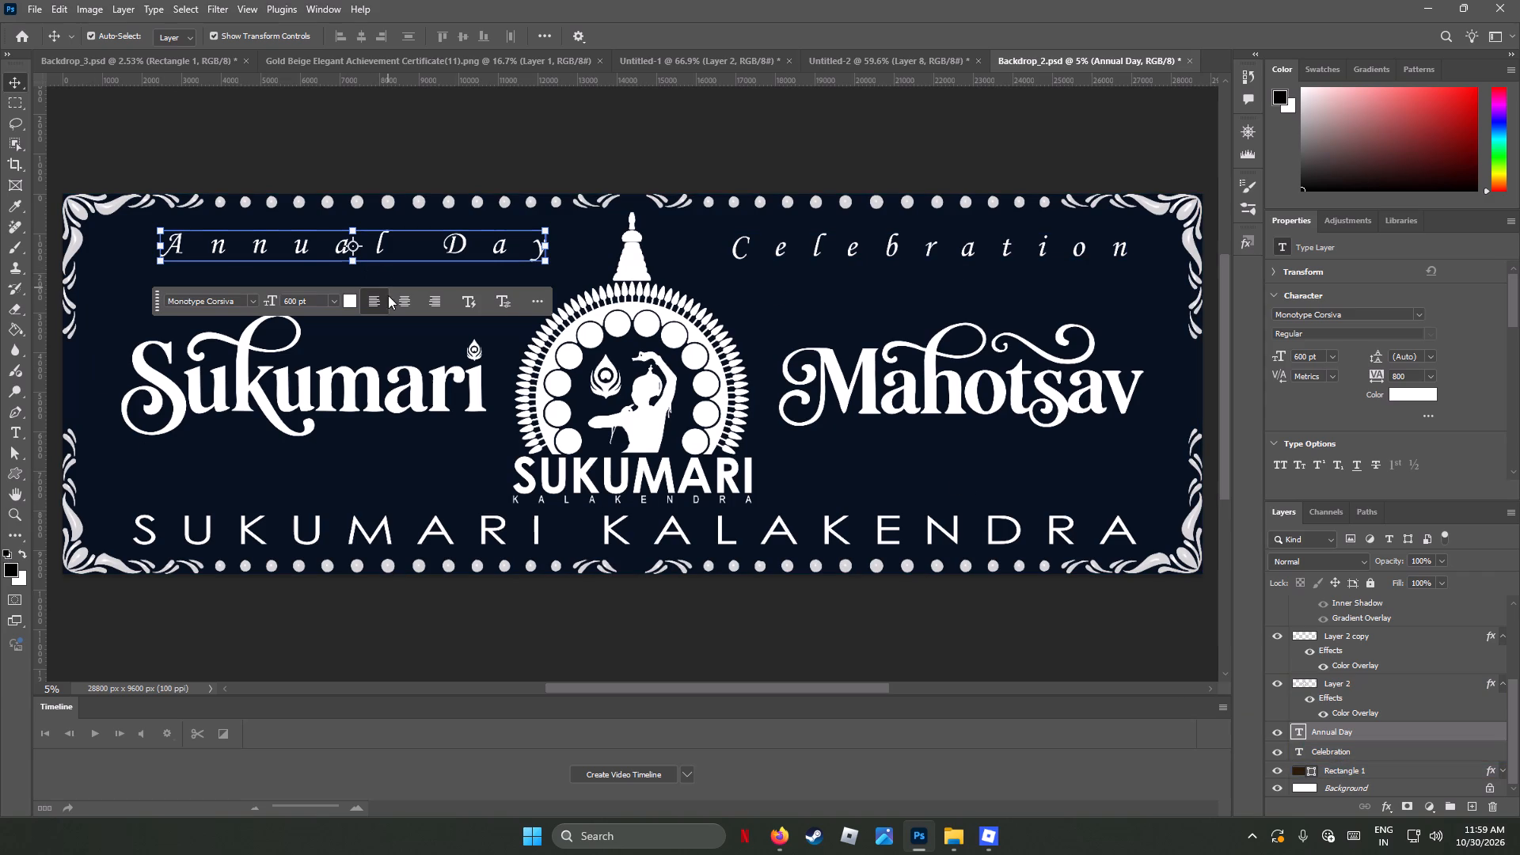
pyautogui.click(397, 248)
pyautogui.click(538, 293)
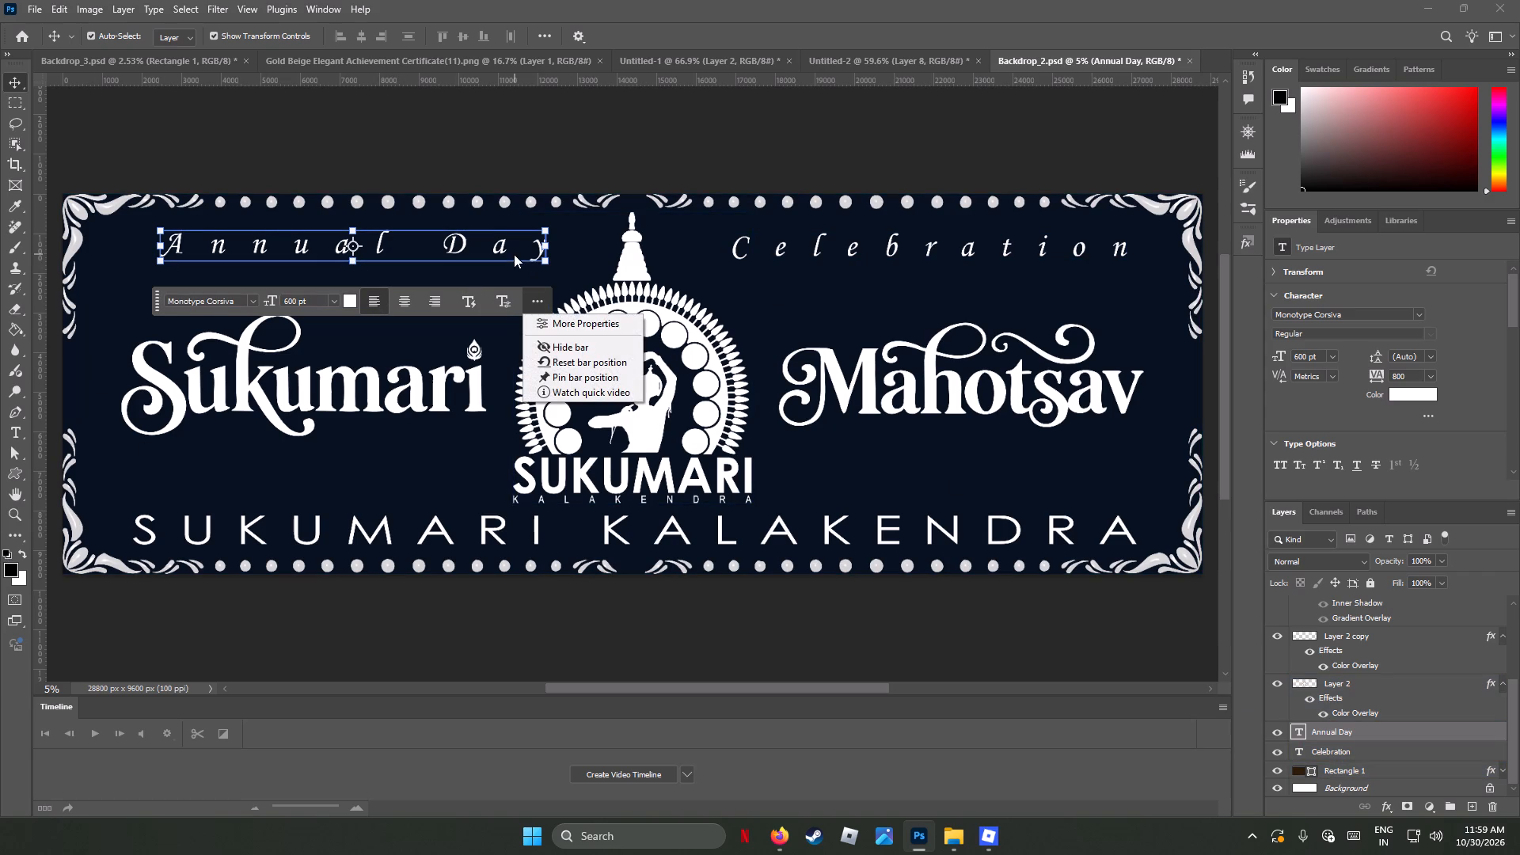
pyautogui.click(514, 254)
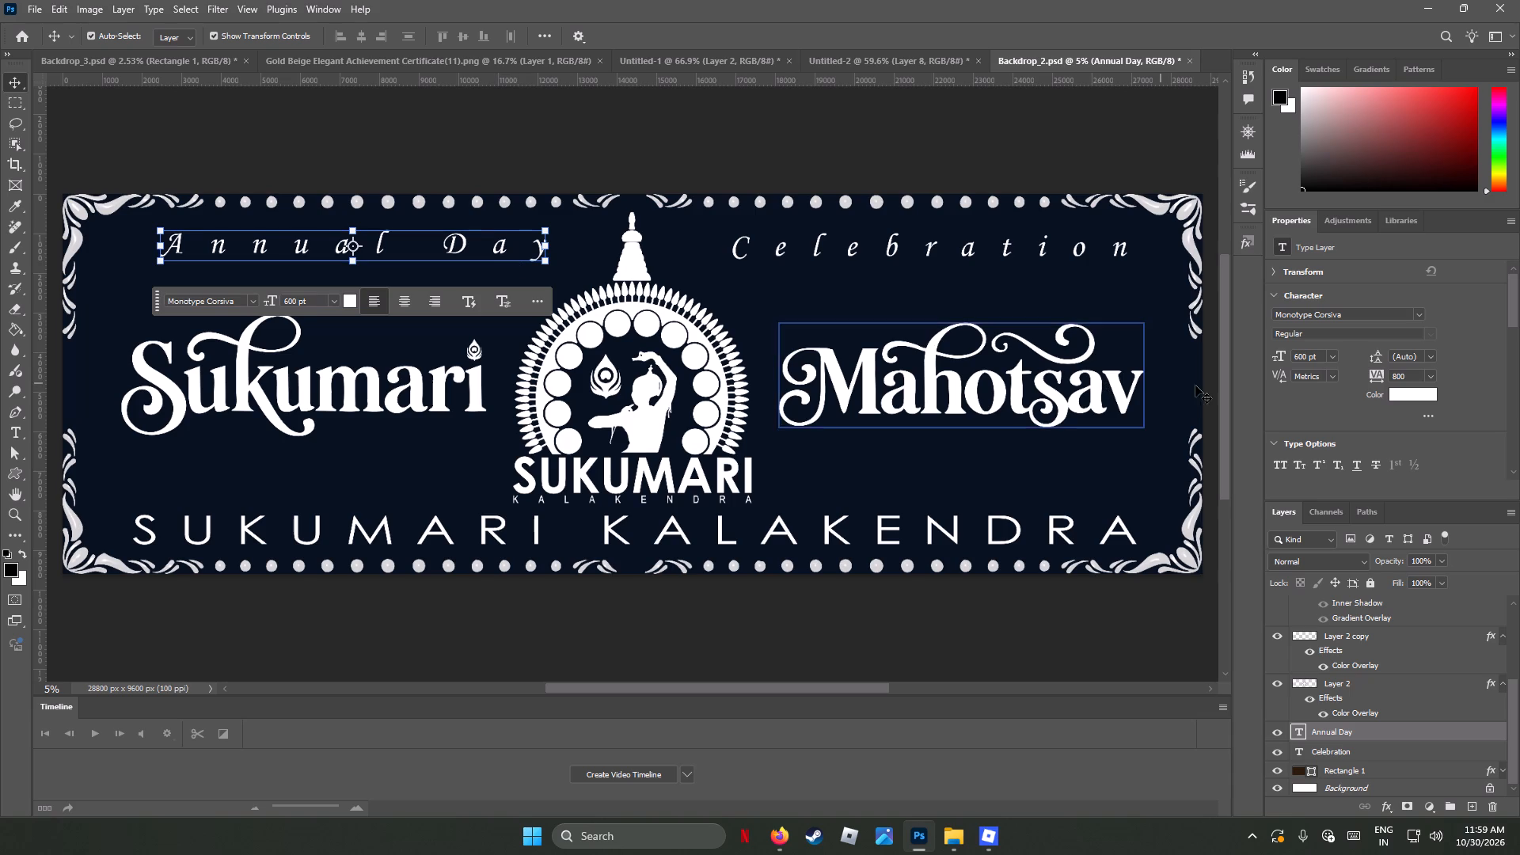
pyautogui.click(509, 303)
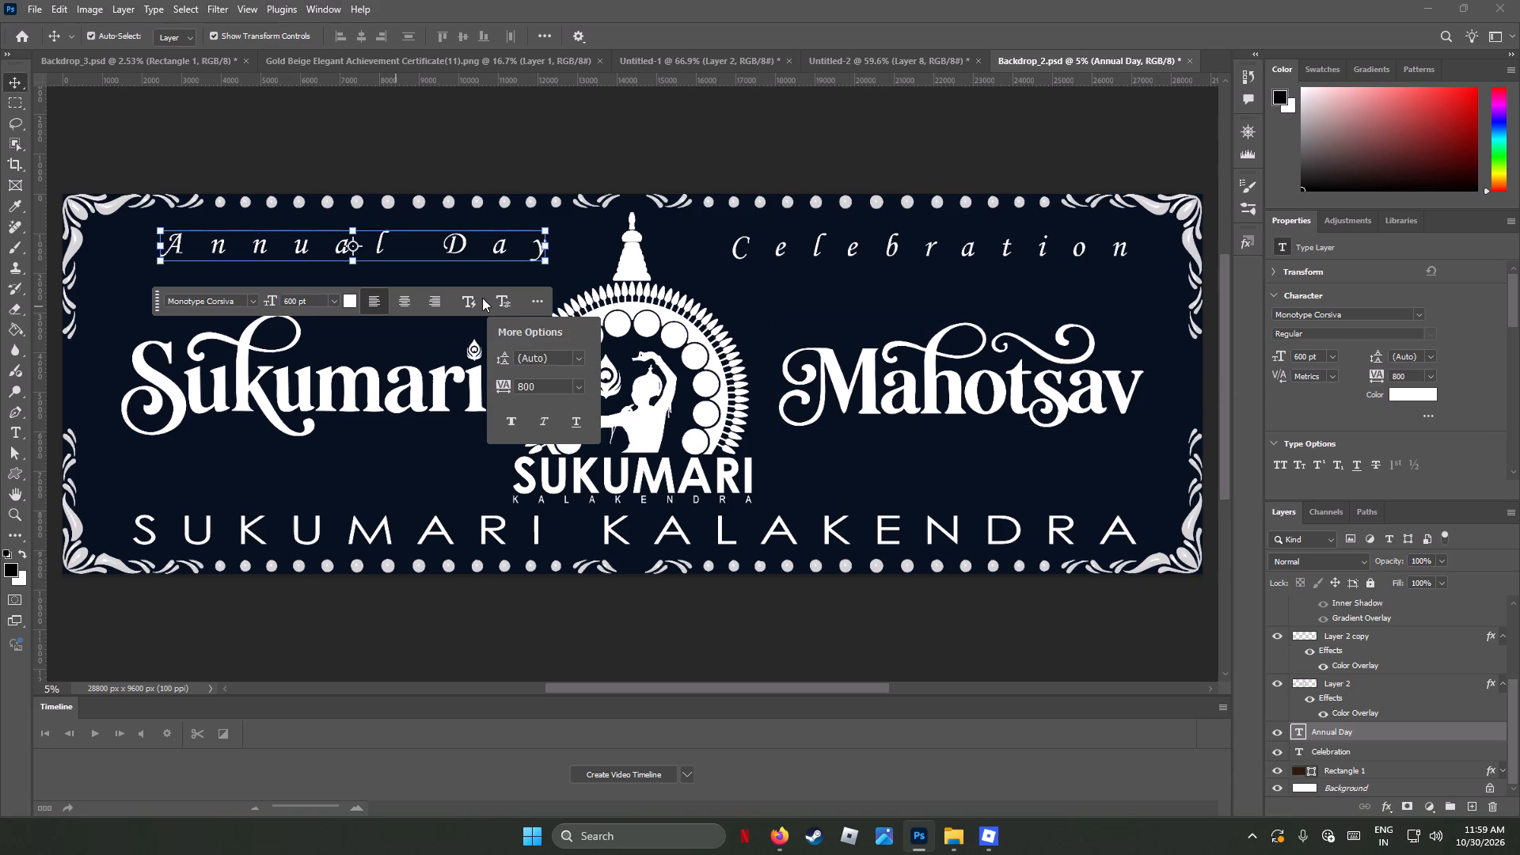
pyautogui.click(476, 298)
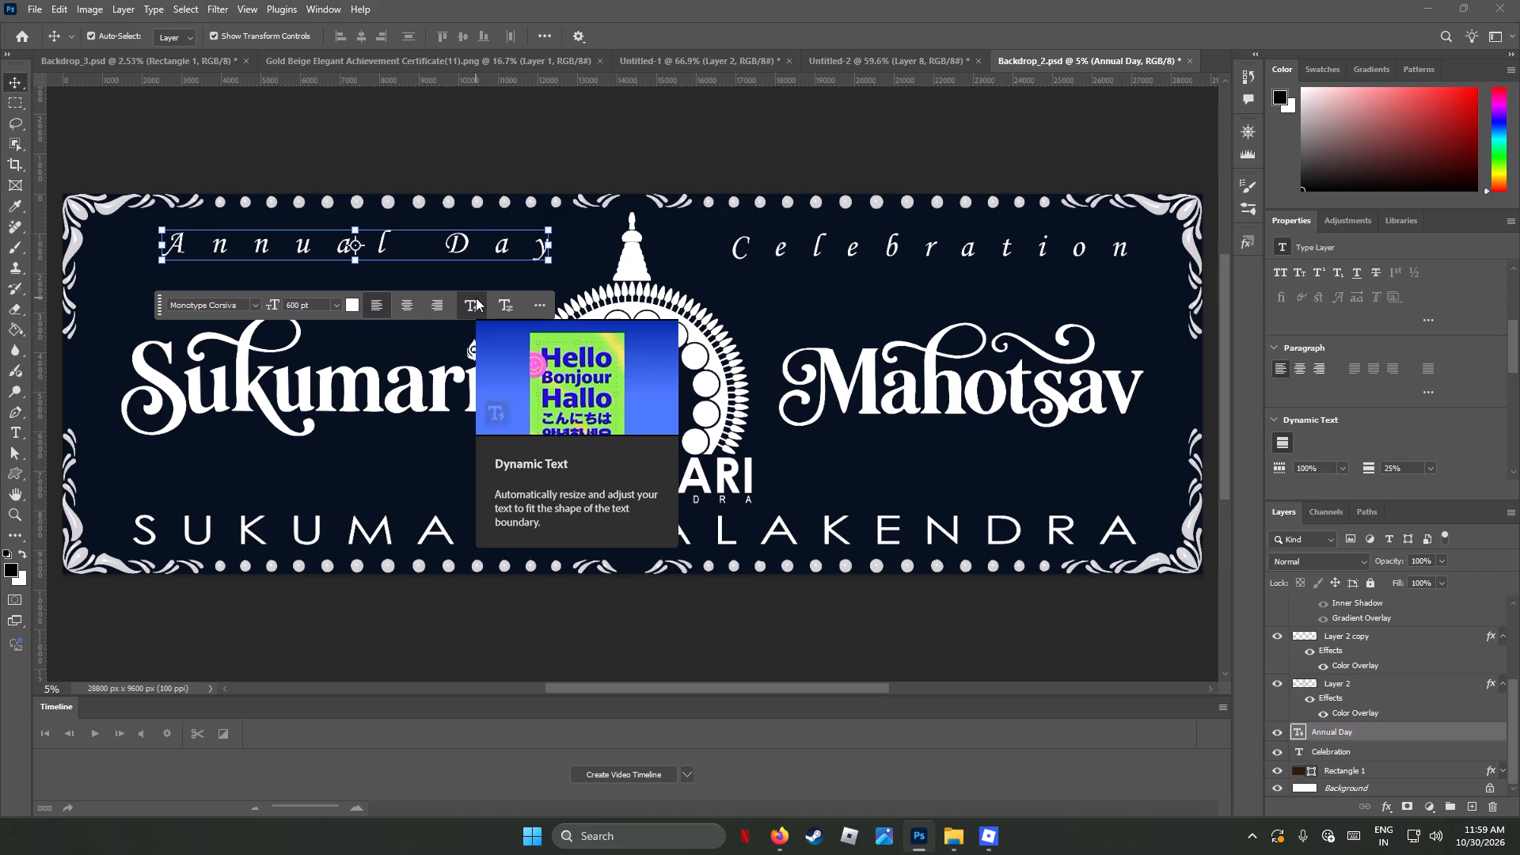
pyautogui.click(596, 155)
# Show the additional character settings for the "Annual Day" text.
pyautogui.click(408, 248)
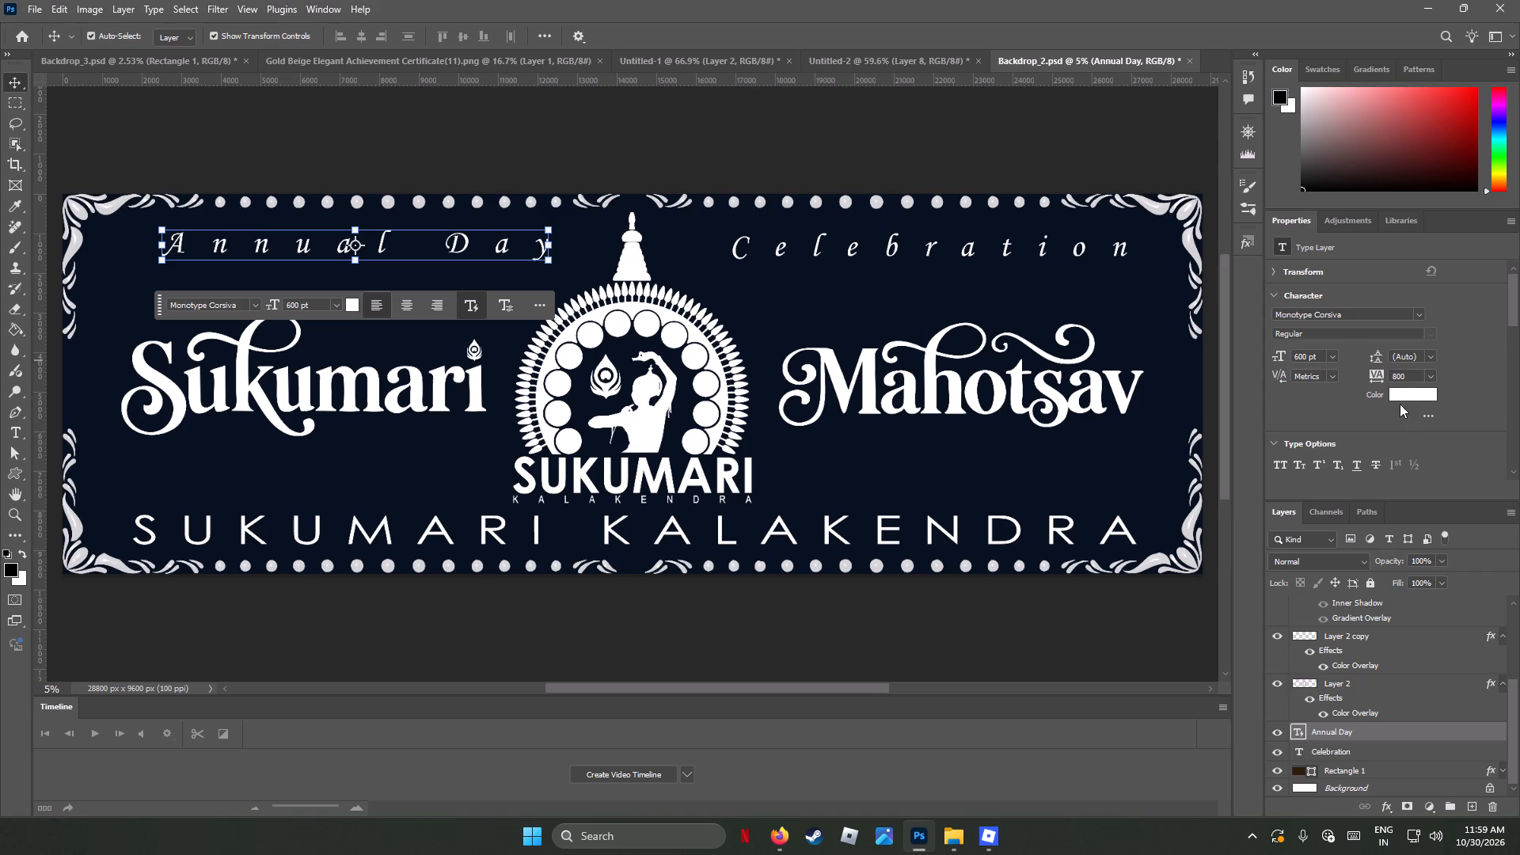
pyautogui.click(1429, 419)
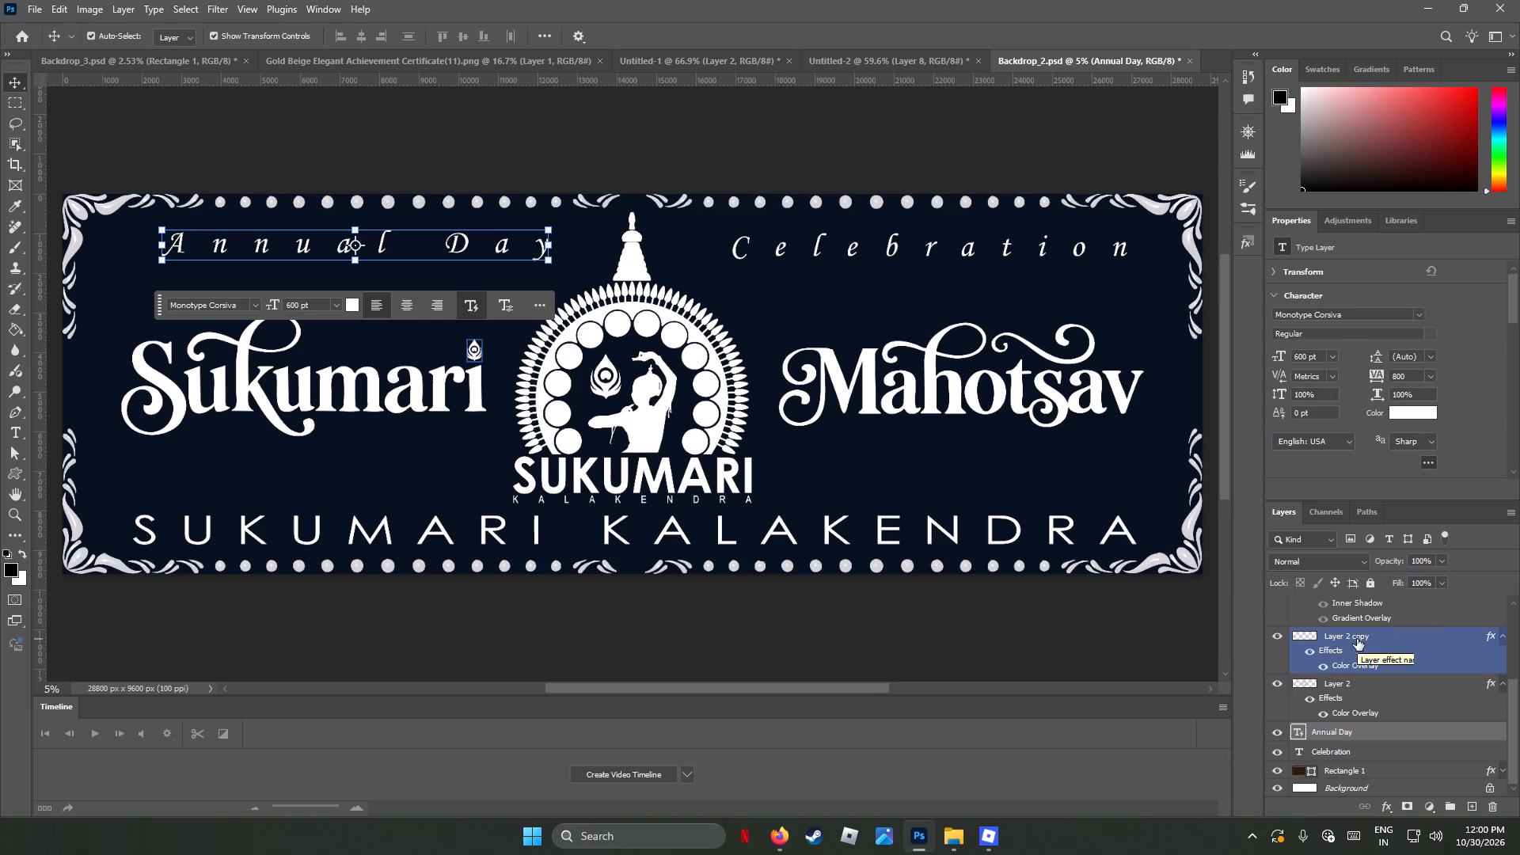
# Look through the backdrop's layer stack from the heading text layers up to the "SUKUMARI KALAKENDRA" text layer.
pyautogui.scroll(-2, 1356, 640)
pyautogui.scroll(1, 1356, 640)
pyautogui.scroll(-8, 1356, 640)
pyautogui.scroll(2, 1356, 640)
pyautogui.scroll(-3, 1356, 640)
pyautogui.scroll(4, 1356, 640)
pyautogui.scroll(-6, 1356, 640)
pyautogui.scroll(3, 1356, 640)
pyautogui.scroll(-2, 1356, 640)
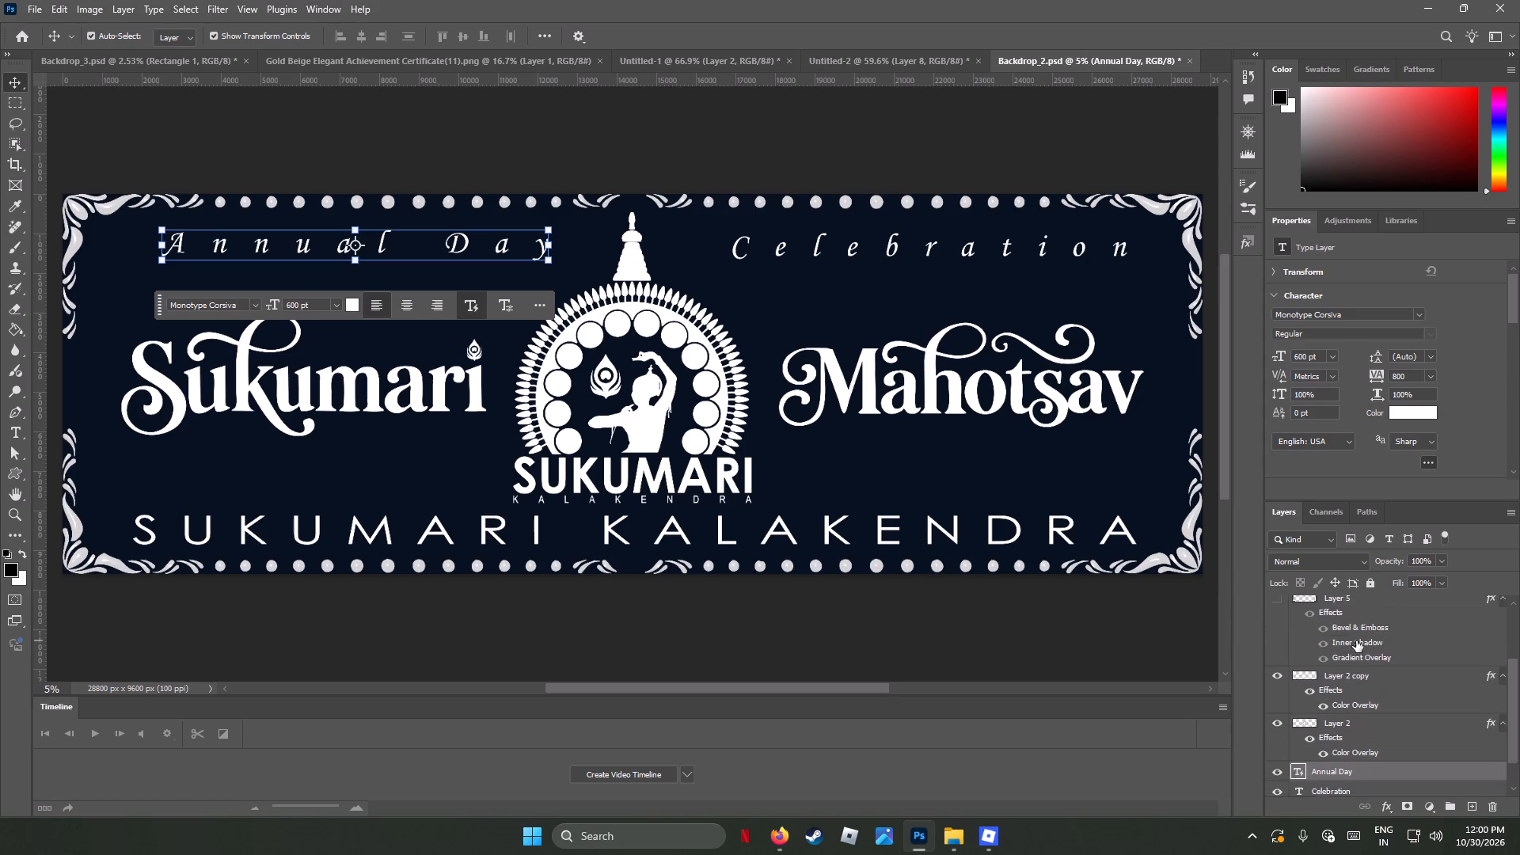
pyautogui.scroll(-1, 1356, 640)
pyautogui.scroll(15, 1356, 640)
pyautogui.scroll(-1, 1356, 640)
pyautogui.scroll(10, 1356, 640)
pyautogui.scroll(-2, 1356, 640)
pyautogui.scroll(7, 1356, 640)
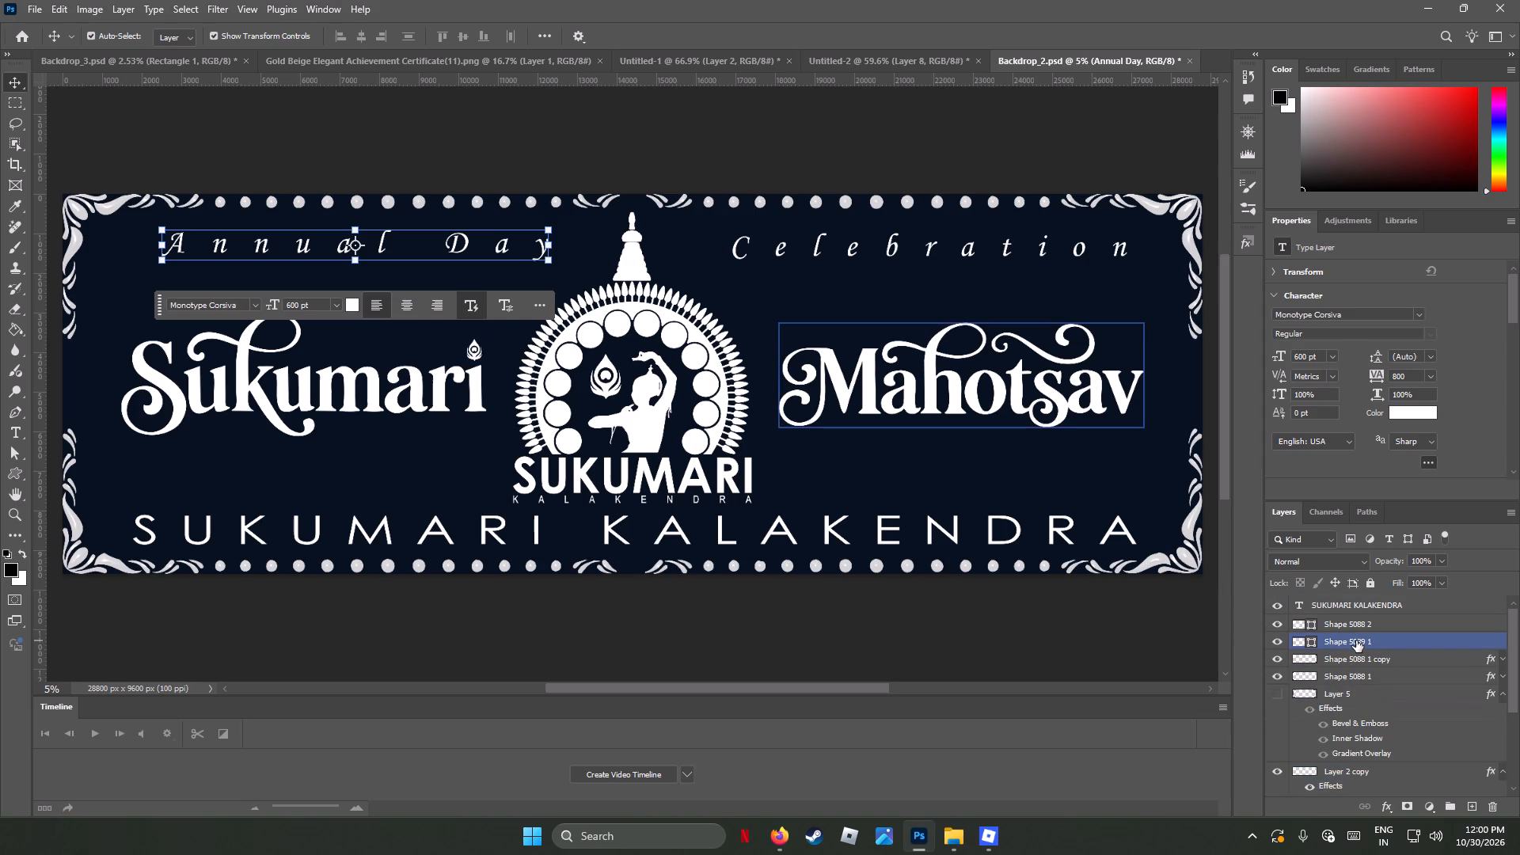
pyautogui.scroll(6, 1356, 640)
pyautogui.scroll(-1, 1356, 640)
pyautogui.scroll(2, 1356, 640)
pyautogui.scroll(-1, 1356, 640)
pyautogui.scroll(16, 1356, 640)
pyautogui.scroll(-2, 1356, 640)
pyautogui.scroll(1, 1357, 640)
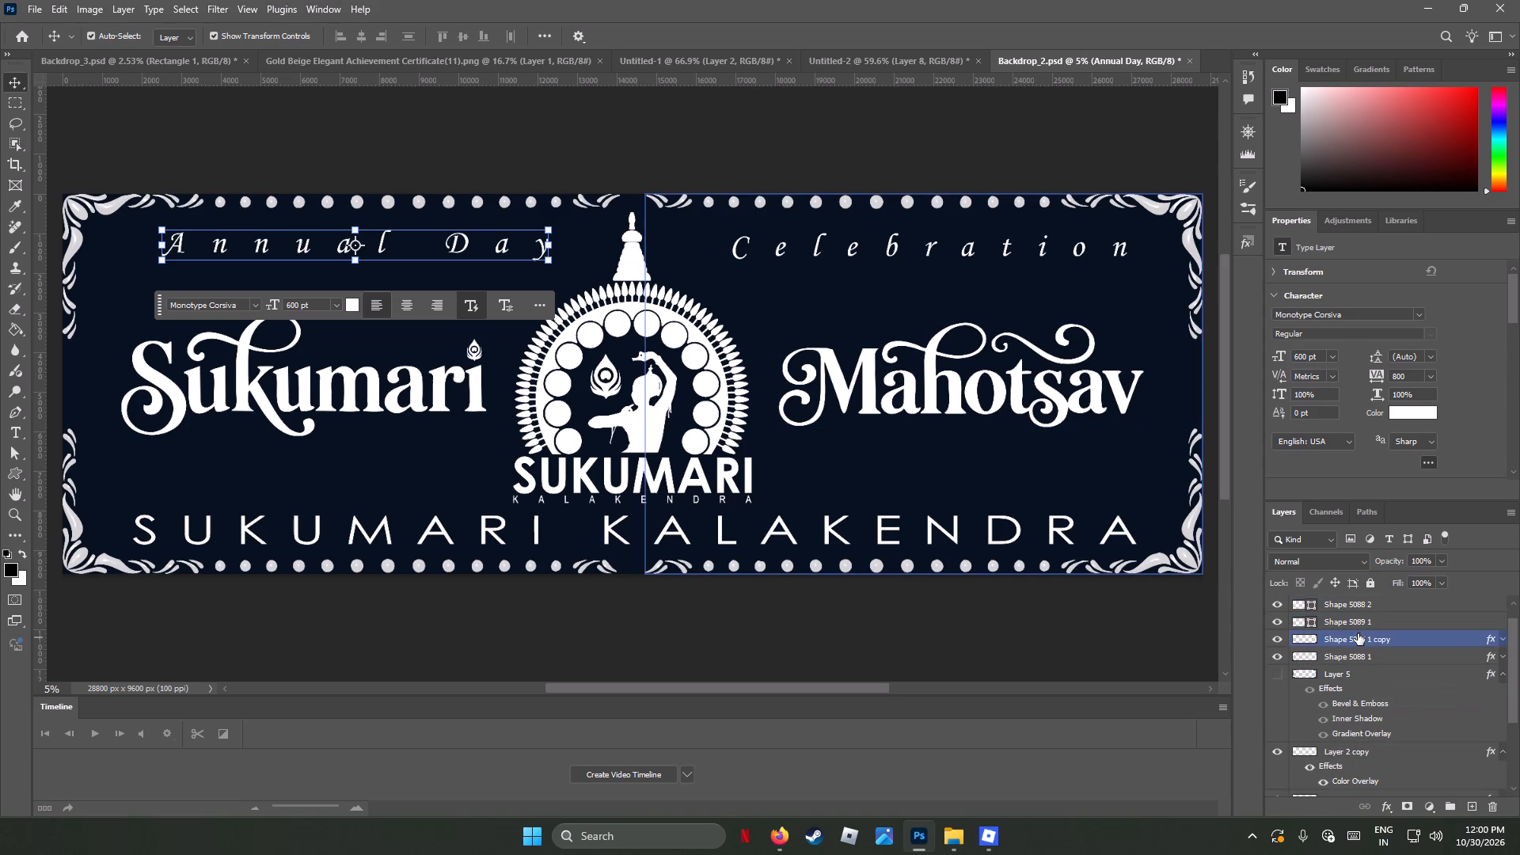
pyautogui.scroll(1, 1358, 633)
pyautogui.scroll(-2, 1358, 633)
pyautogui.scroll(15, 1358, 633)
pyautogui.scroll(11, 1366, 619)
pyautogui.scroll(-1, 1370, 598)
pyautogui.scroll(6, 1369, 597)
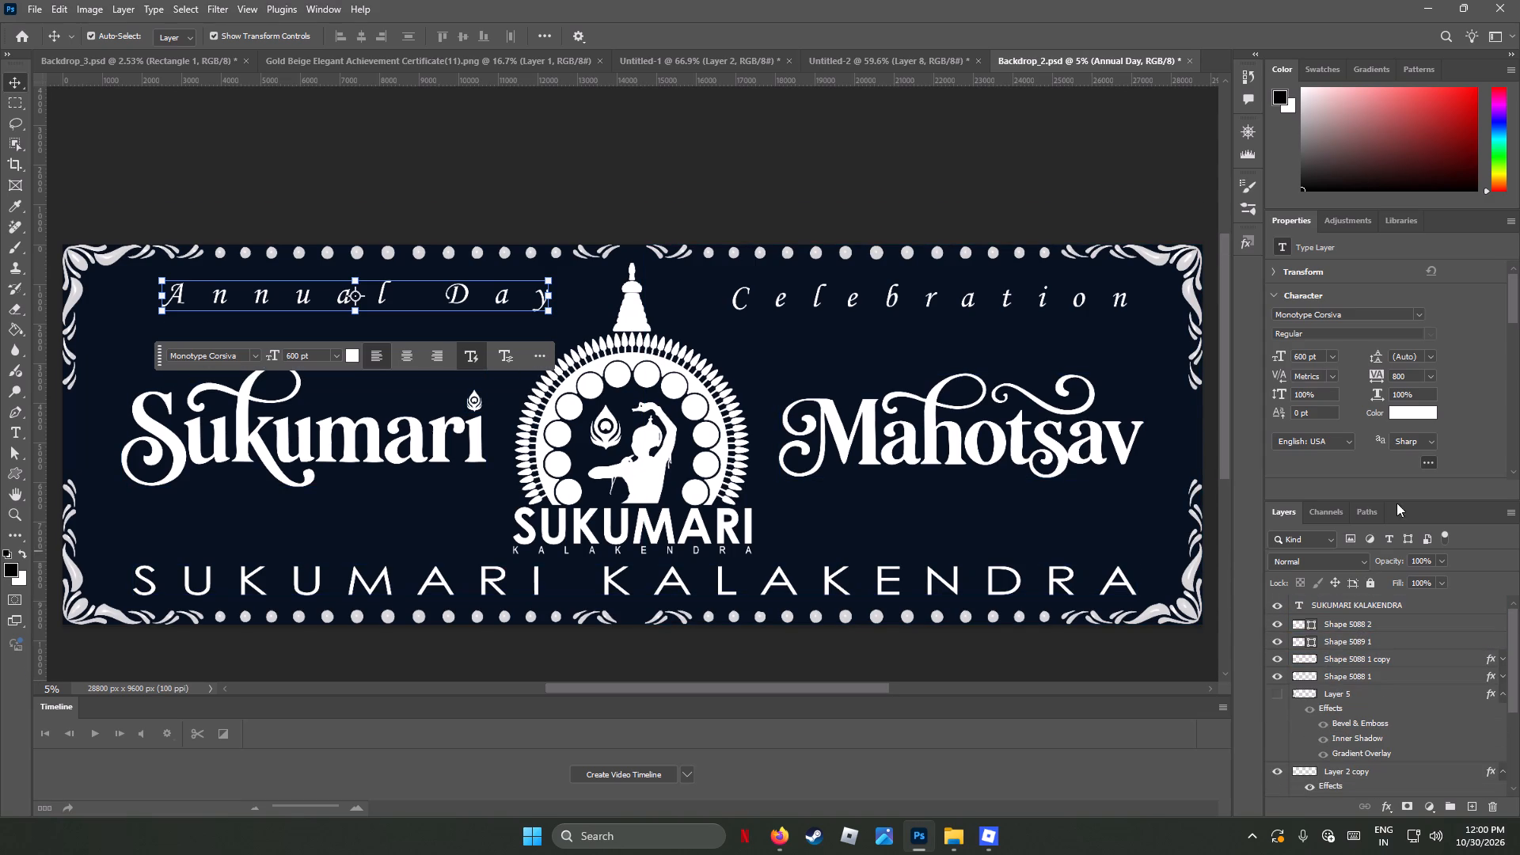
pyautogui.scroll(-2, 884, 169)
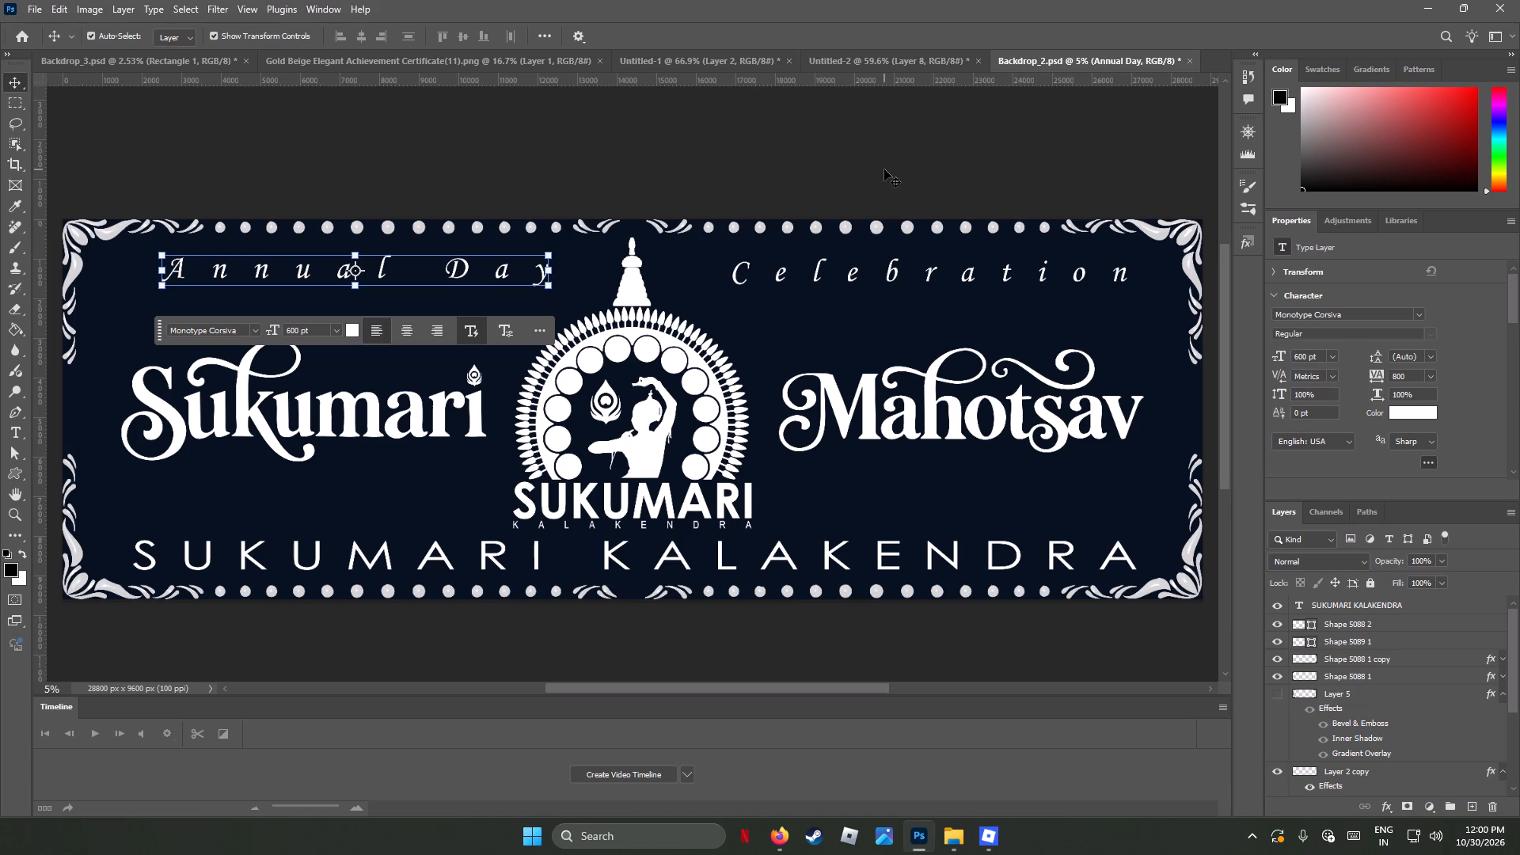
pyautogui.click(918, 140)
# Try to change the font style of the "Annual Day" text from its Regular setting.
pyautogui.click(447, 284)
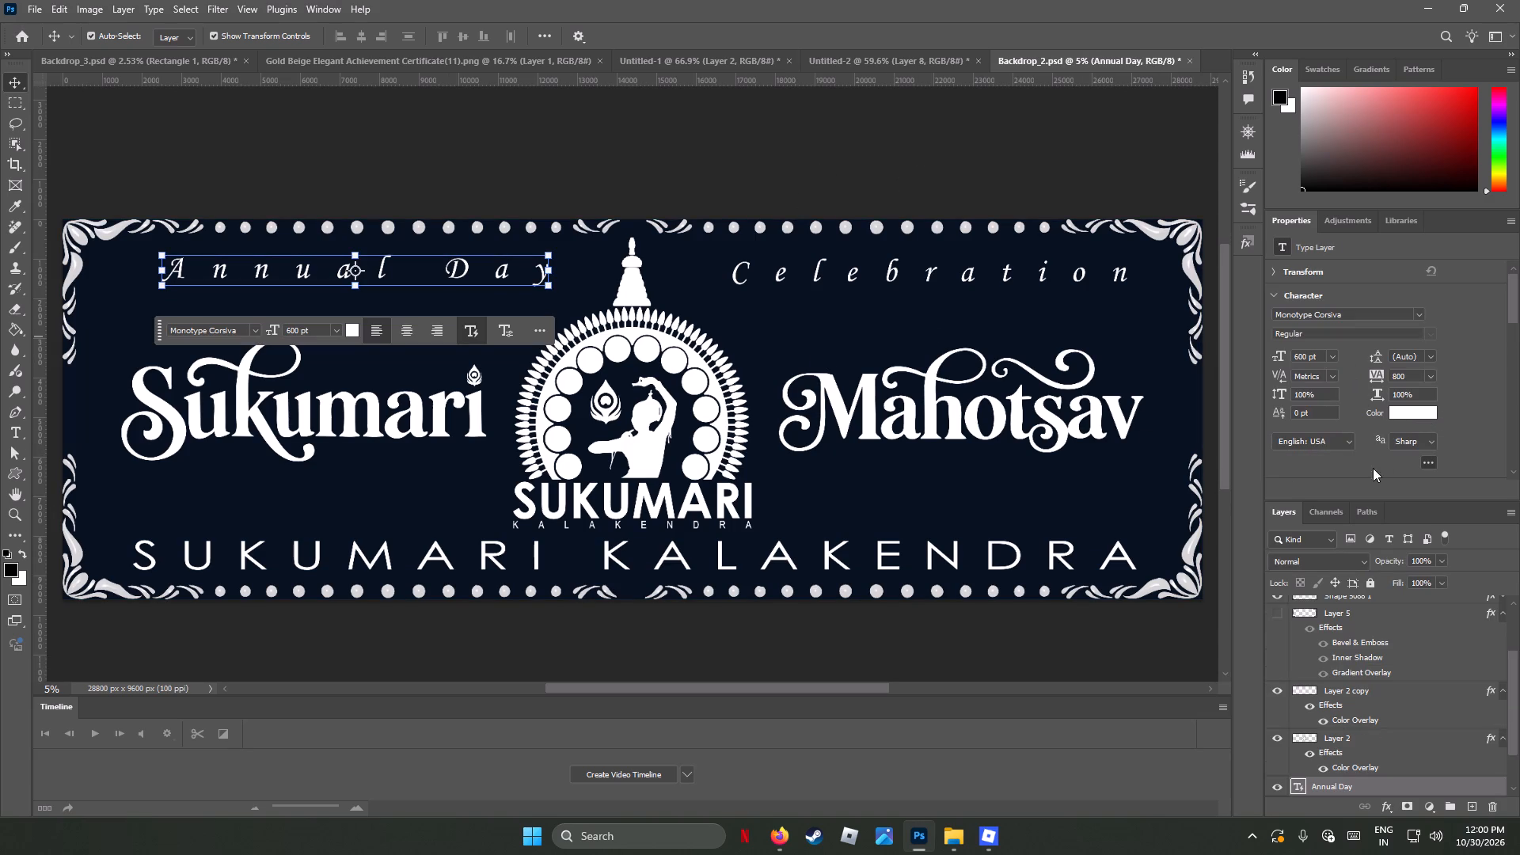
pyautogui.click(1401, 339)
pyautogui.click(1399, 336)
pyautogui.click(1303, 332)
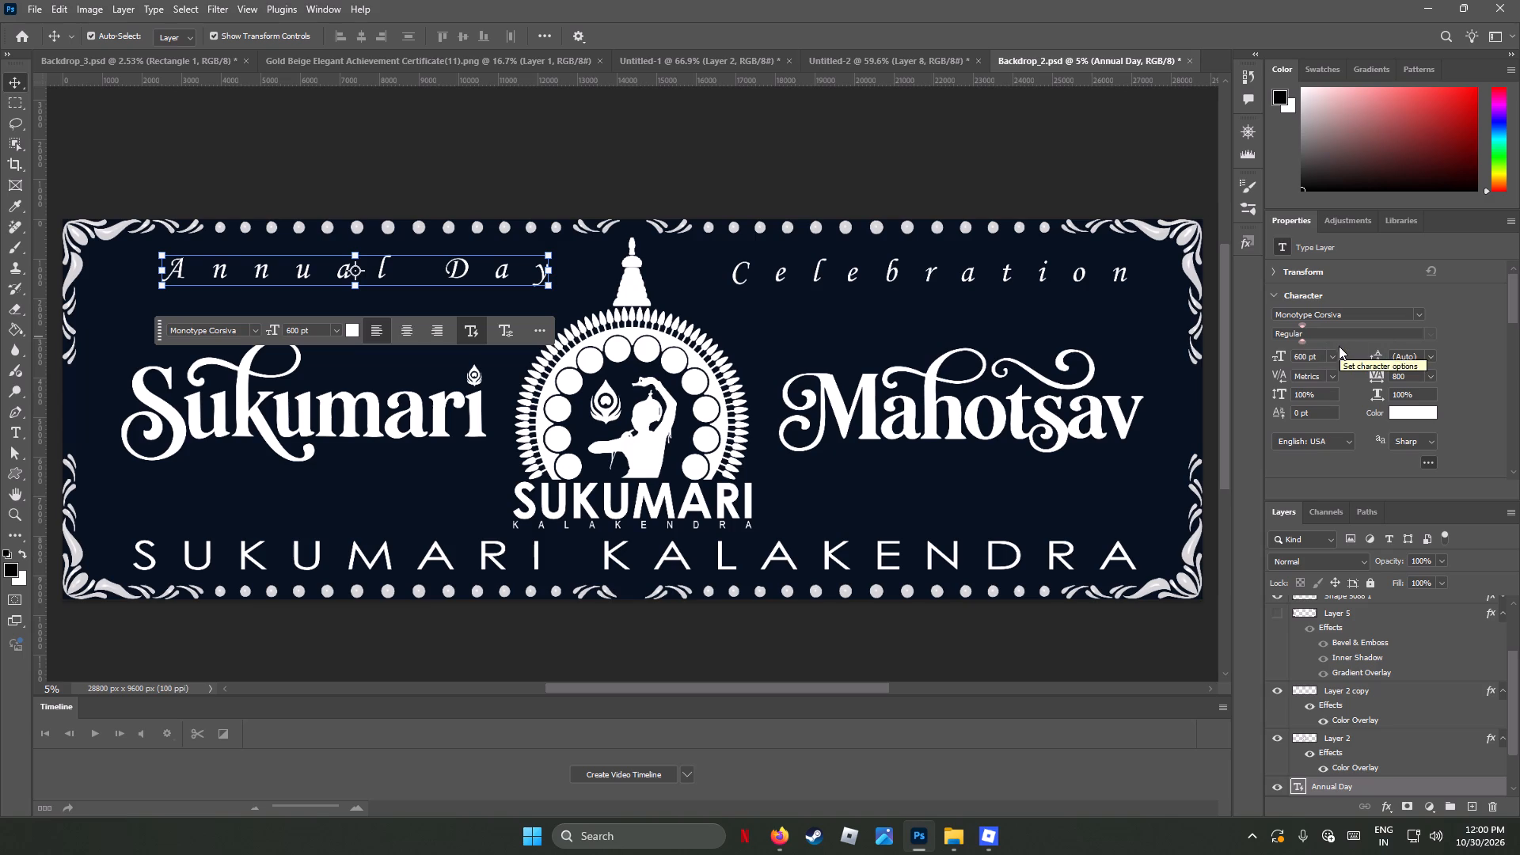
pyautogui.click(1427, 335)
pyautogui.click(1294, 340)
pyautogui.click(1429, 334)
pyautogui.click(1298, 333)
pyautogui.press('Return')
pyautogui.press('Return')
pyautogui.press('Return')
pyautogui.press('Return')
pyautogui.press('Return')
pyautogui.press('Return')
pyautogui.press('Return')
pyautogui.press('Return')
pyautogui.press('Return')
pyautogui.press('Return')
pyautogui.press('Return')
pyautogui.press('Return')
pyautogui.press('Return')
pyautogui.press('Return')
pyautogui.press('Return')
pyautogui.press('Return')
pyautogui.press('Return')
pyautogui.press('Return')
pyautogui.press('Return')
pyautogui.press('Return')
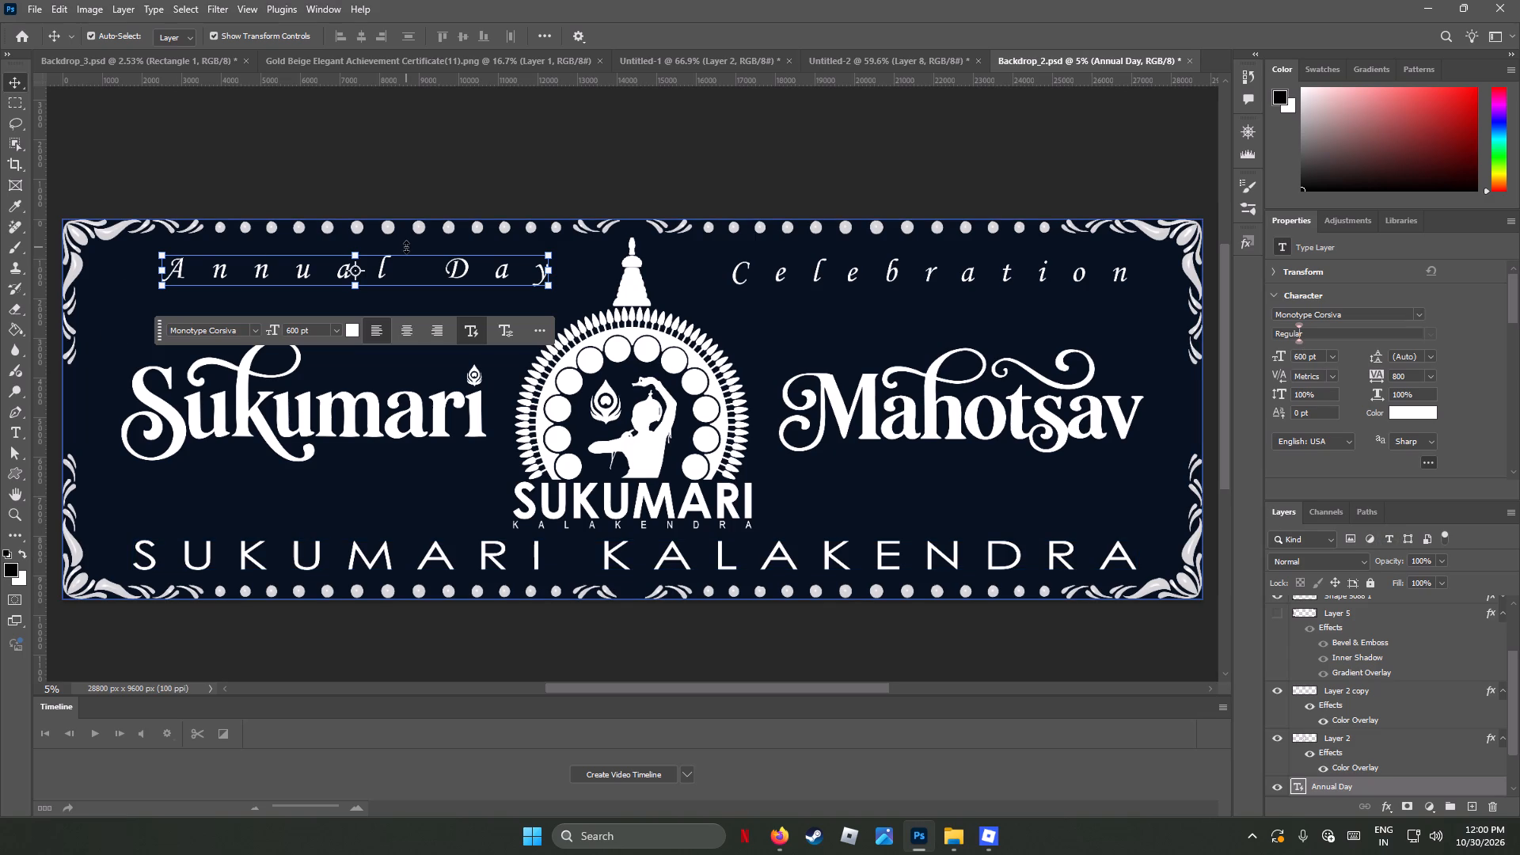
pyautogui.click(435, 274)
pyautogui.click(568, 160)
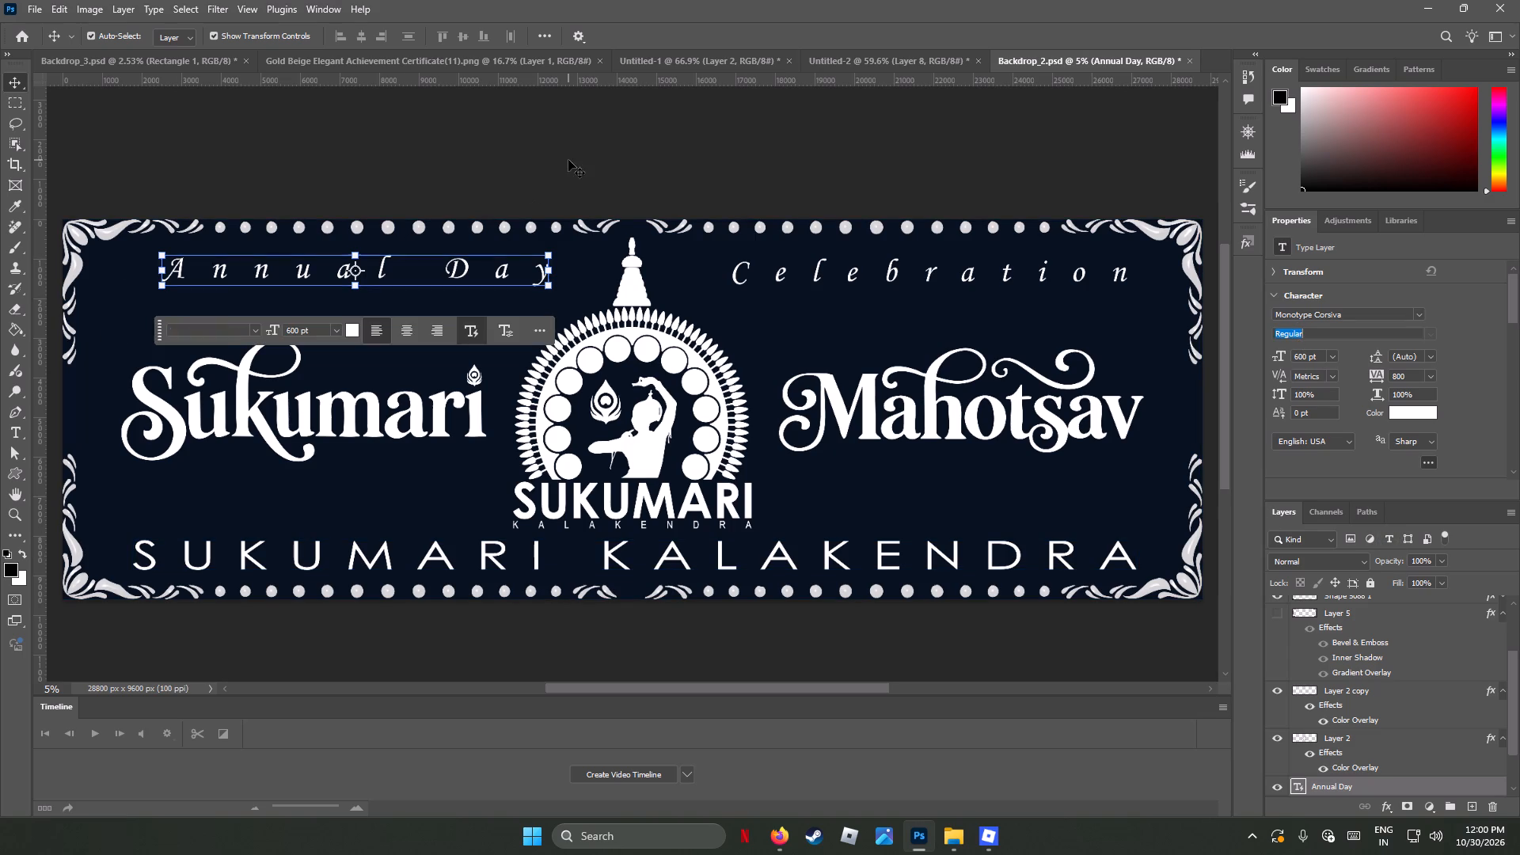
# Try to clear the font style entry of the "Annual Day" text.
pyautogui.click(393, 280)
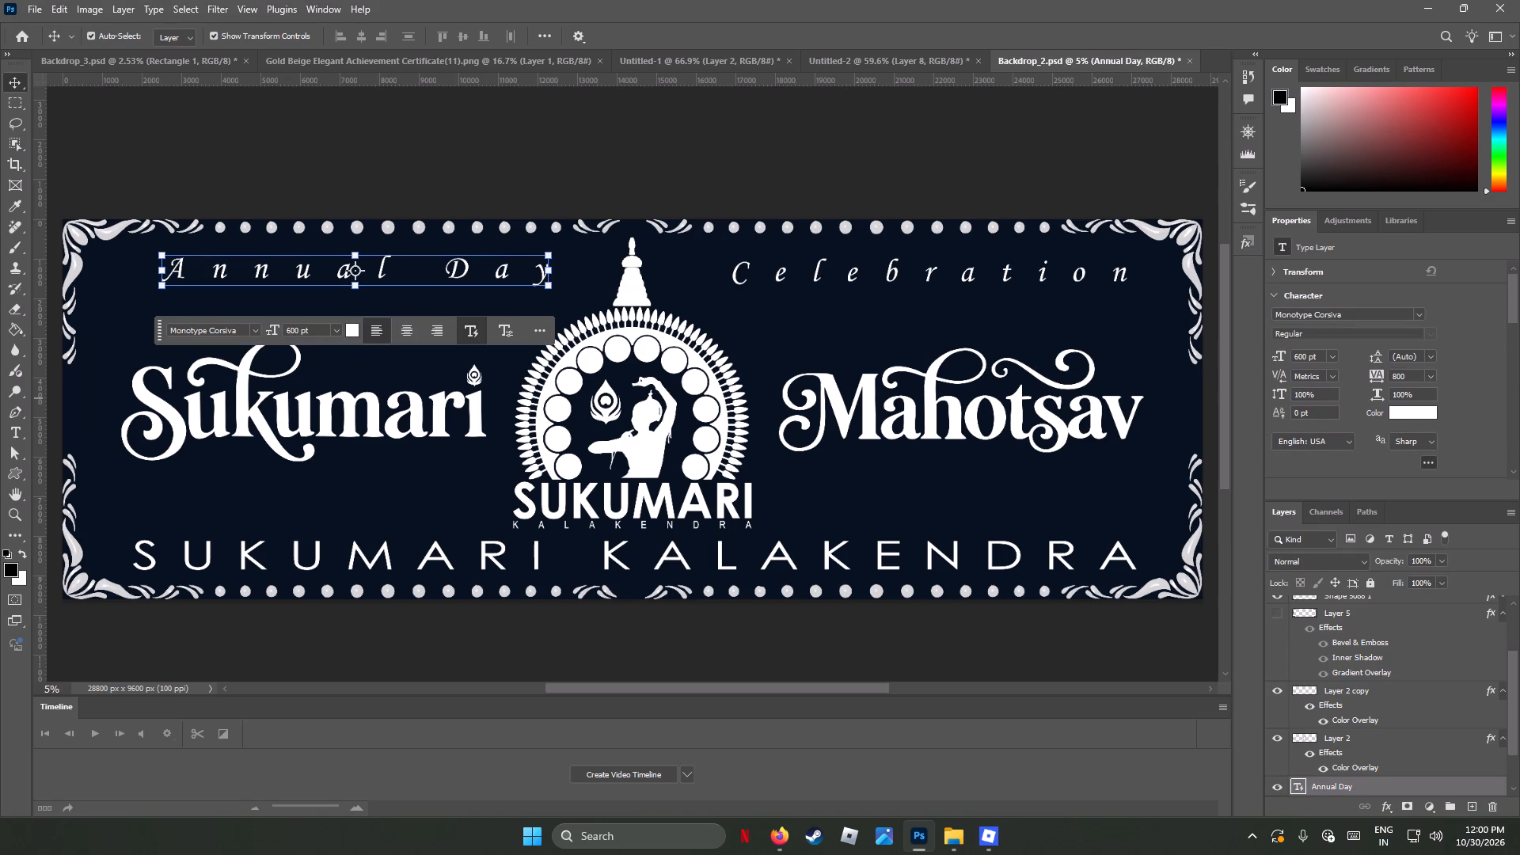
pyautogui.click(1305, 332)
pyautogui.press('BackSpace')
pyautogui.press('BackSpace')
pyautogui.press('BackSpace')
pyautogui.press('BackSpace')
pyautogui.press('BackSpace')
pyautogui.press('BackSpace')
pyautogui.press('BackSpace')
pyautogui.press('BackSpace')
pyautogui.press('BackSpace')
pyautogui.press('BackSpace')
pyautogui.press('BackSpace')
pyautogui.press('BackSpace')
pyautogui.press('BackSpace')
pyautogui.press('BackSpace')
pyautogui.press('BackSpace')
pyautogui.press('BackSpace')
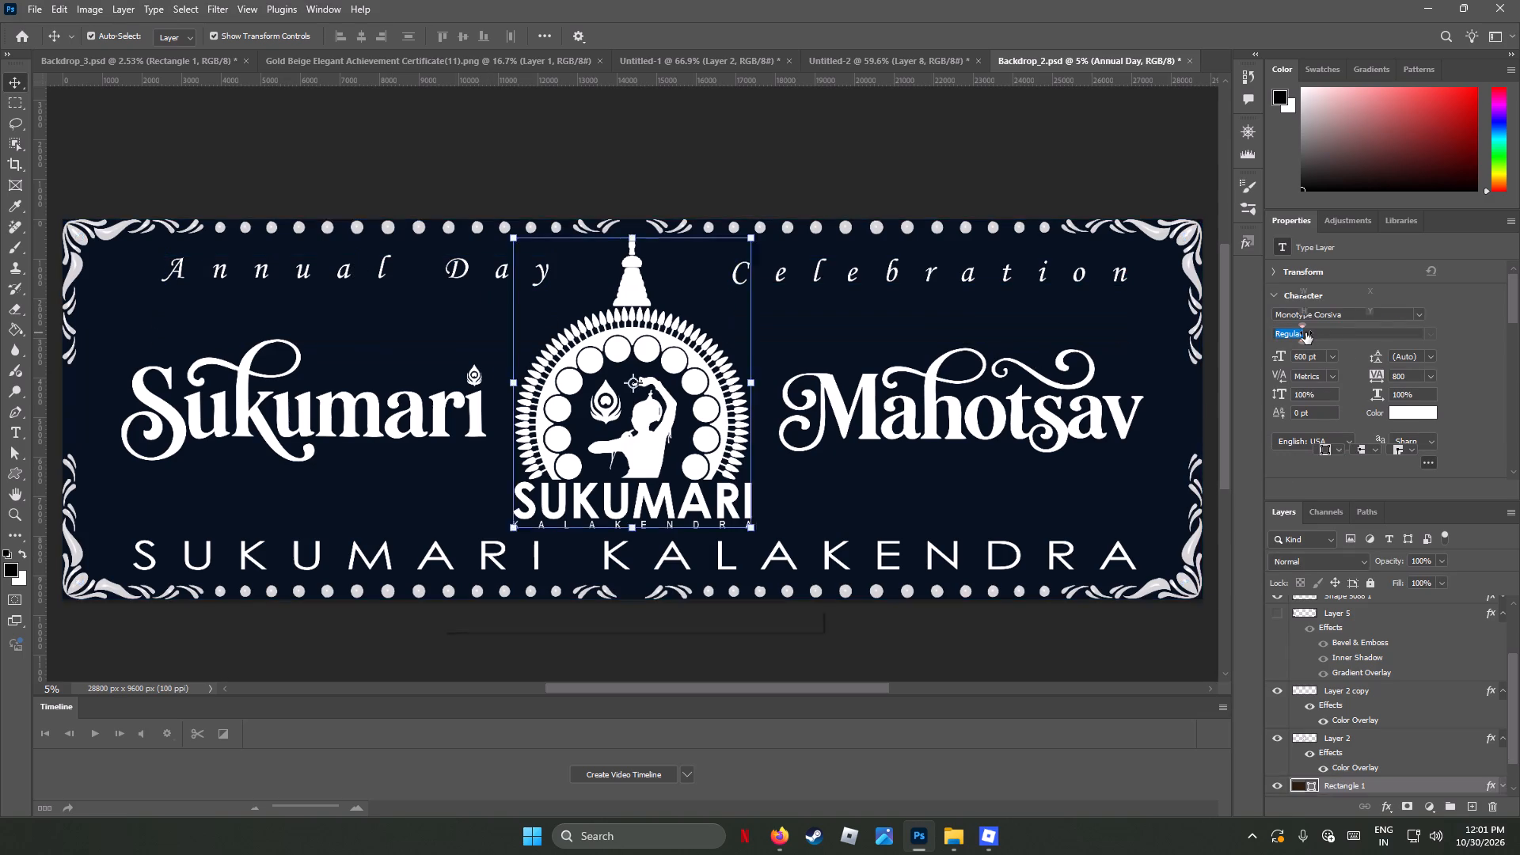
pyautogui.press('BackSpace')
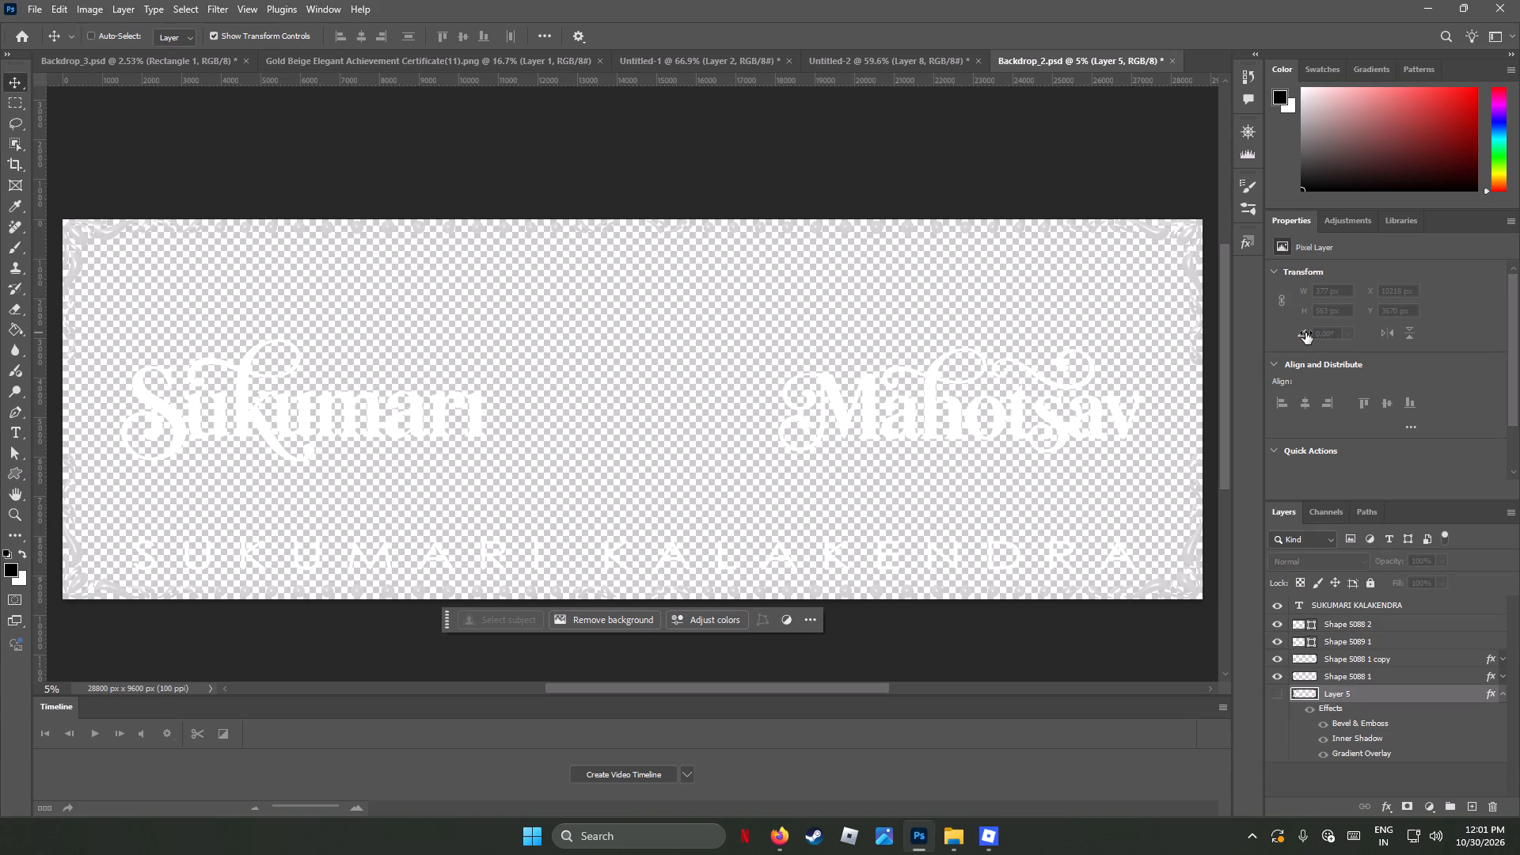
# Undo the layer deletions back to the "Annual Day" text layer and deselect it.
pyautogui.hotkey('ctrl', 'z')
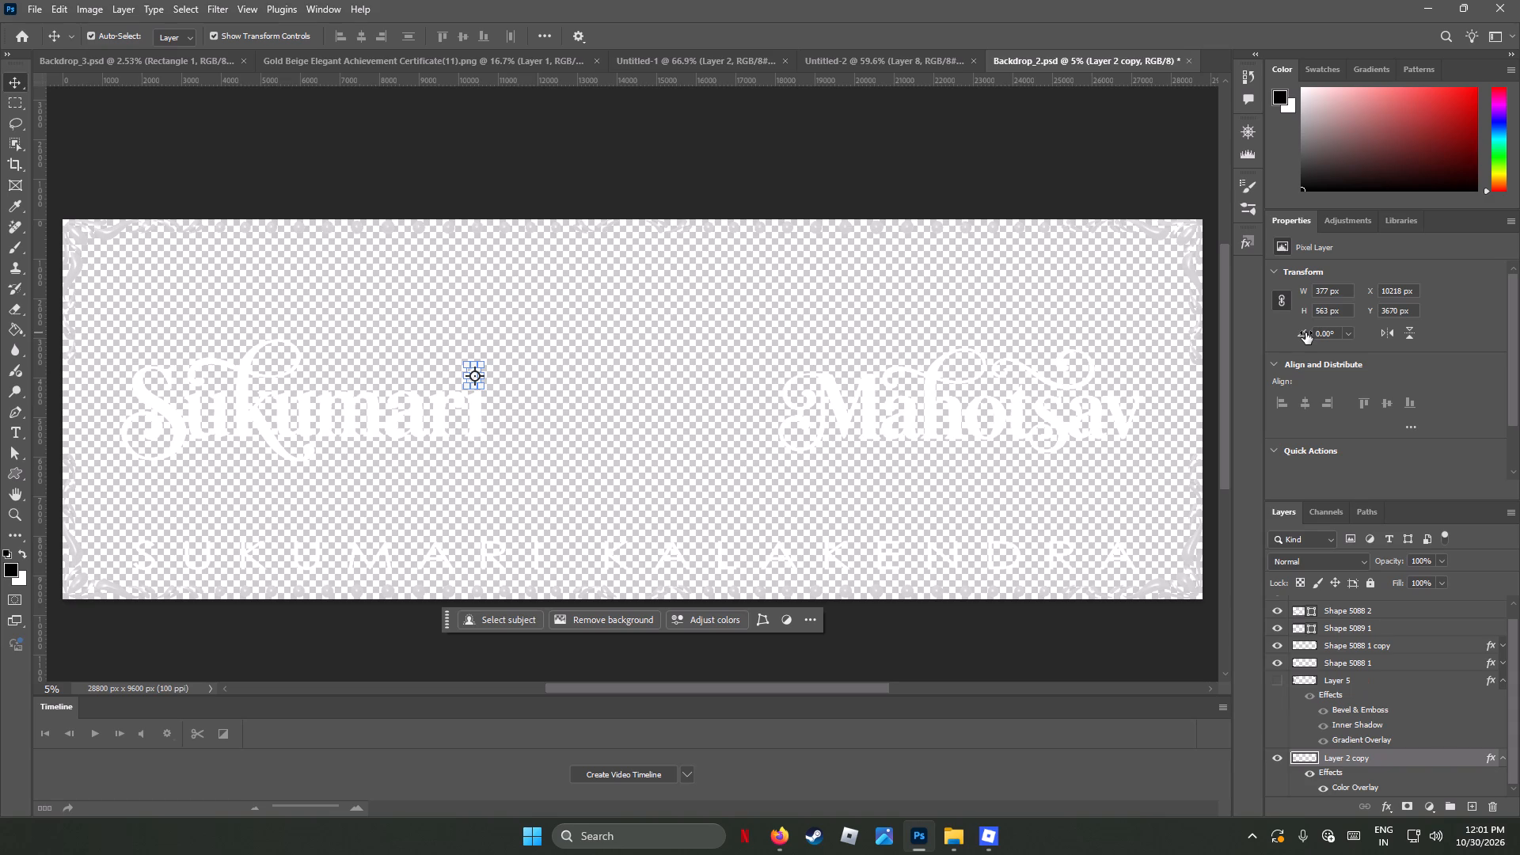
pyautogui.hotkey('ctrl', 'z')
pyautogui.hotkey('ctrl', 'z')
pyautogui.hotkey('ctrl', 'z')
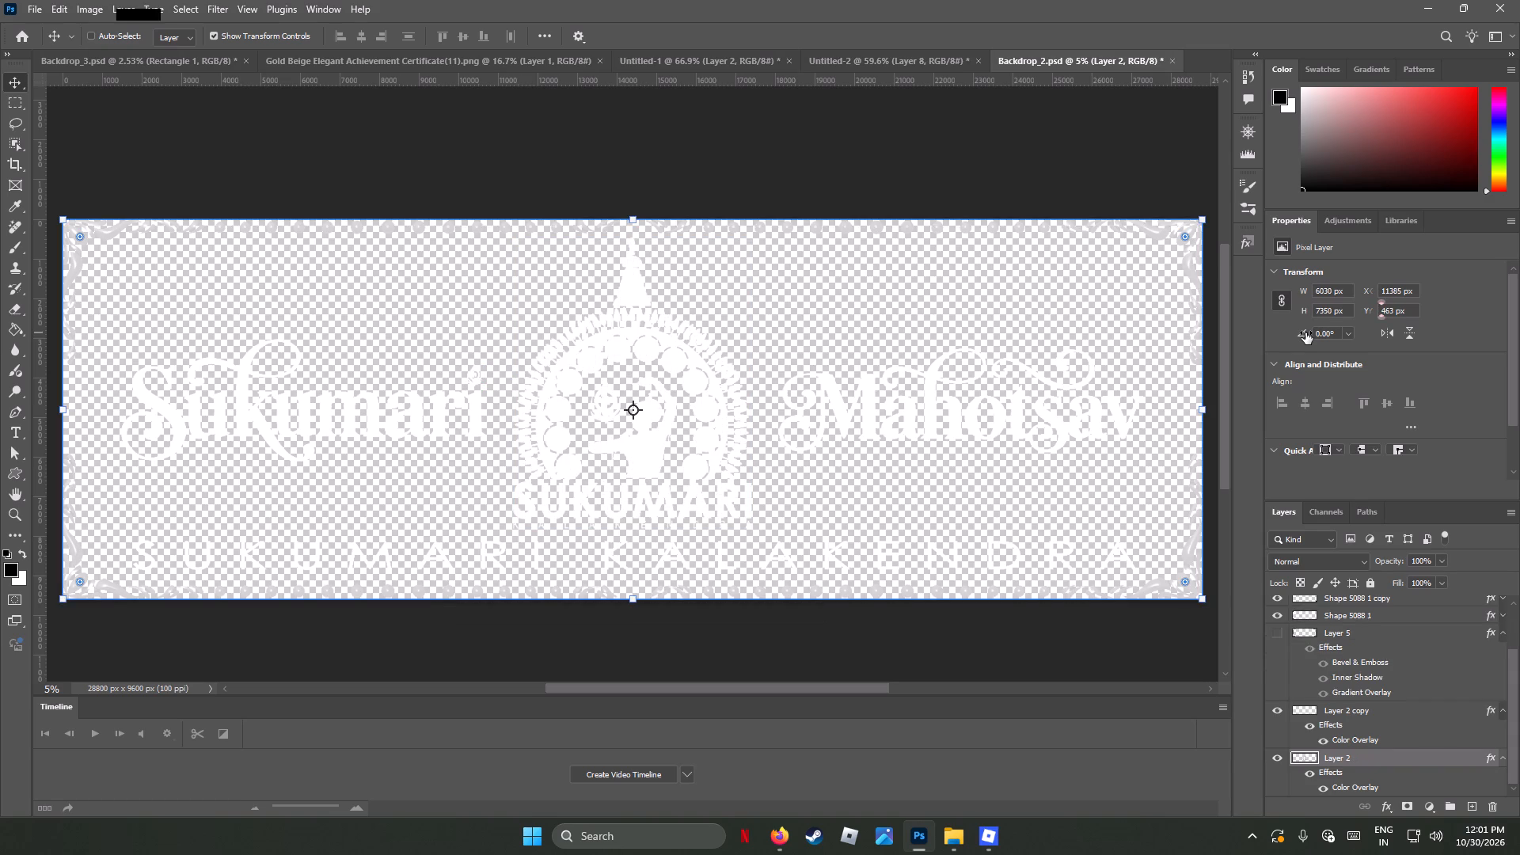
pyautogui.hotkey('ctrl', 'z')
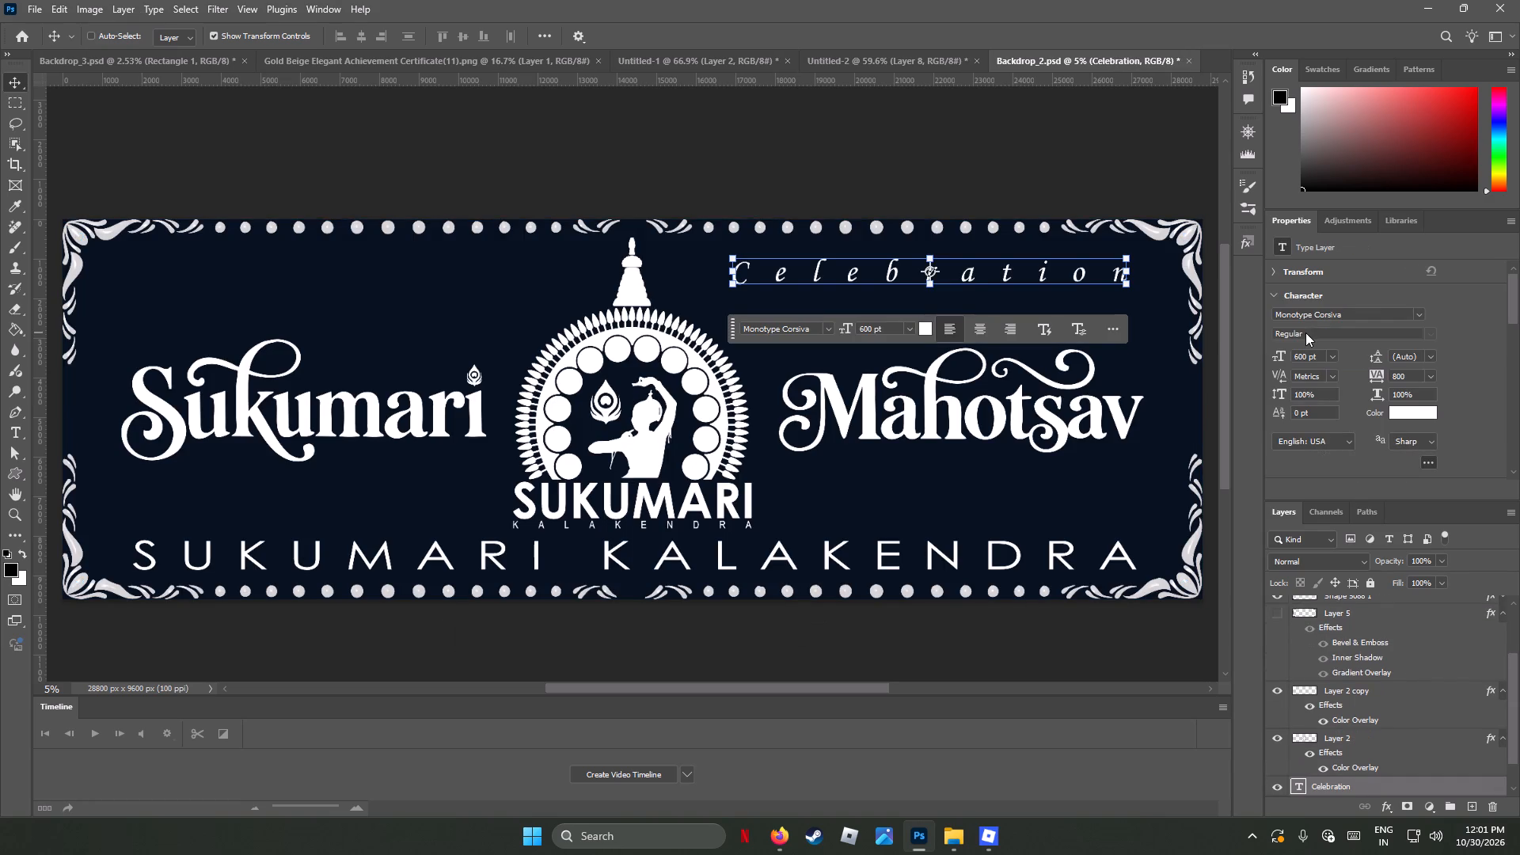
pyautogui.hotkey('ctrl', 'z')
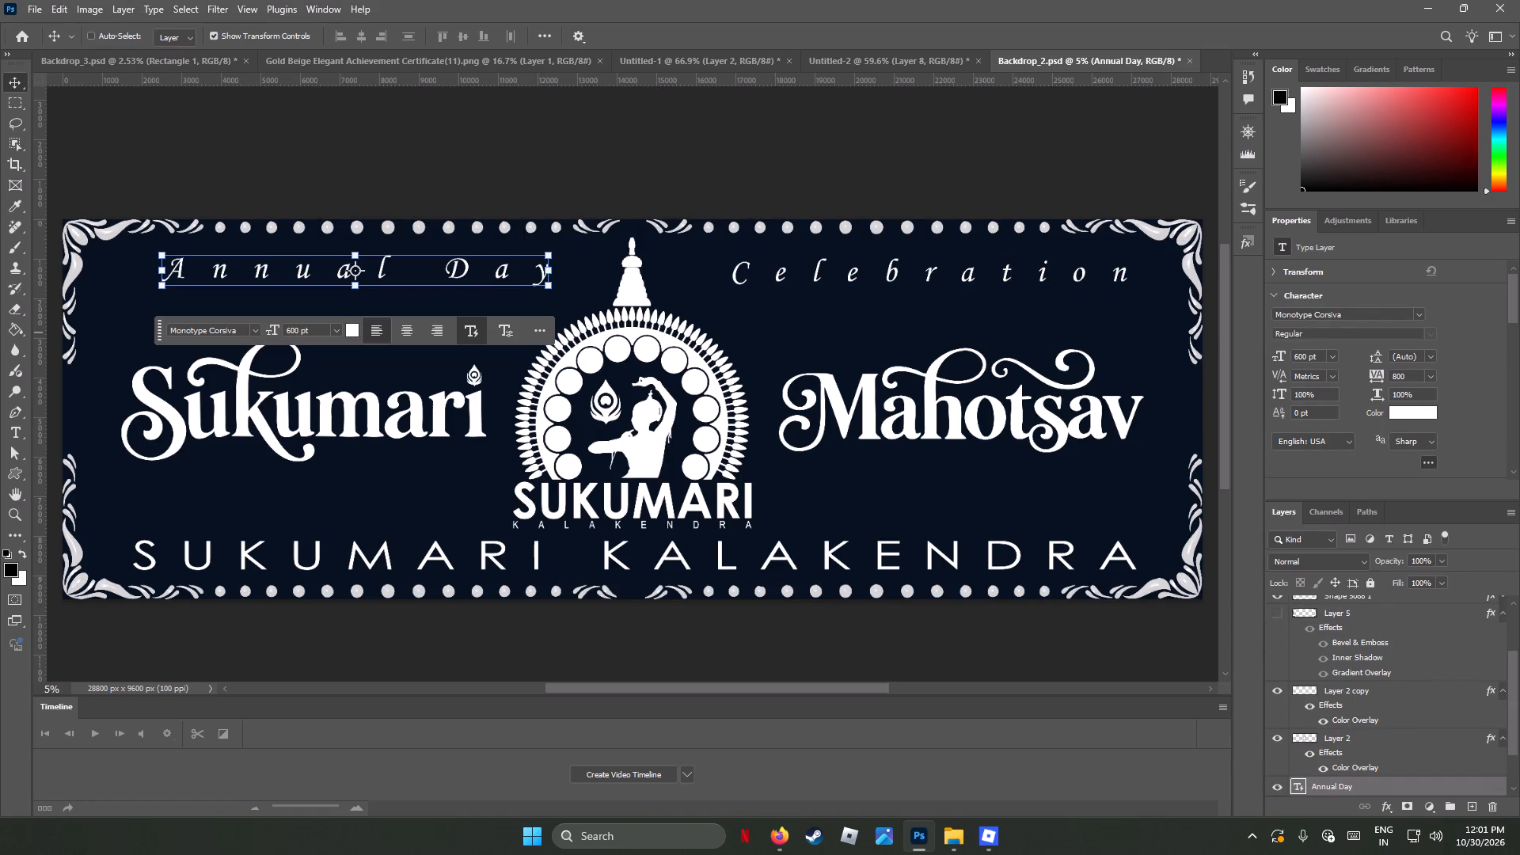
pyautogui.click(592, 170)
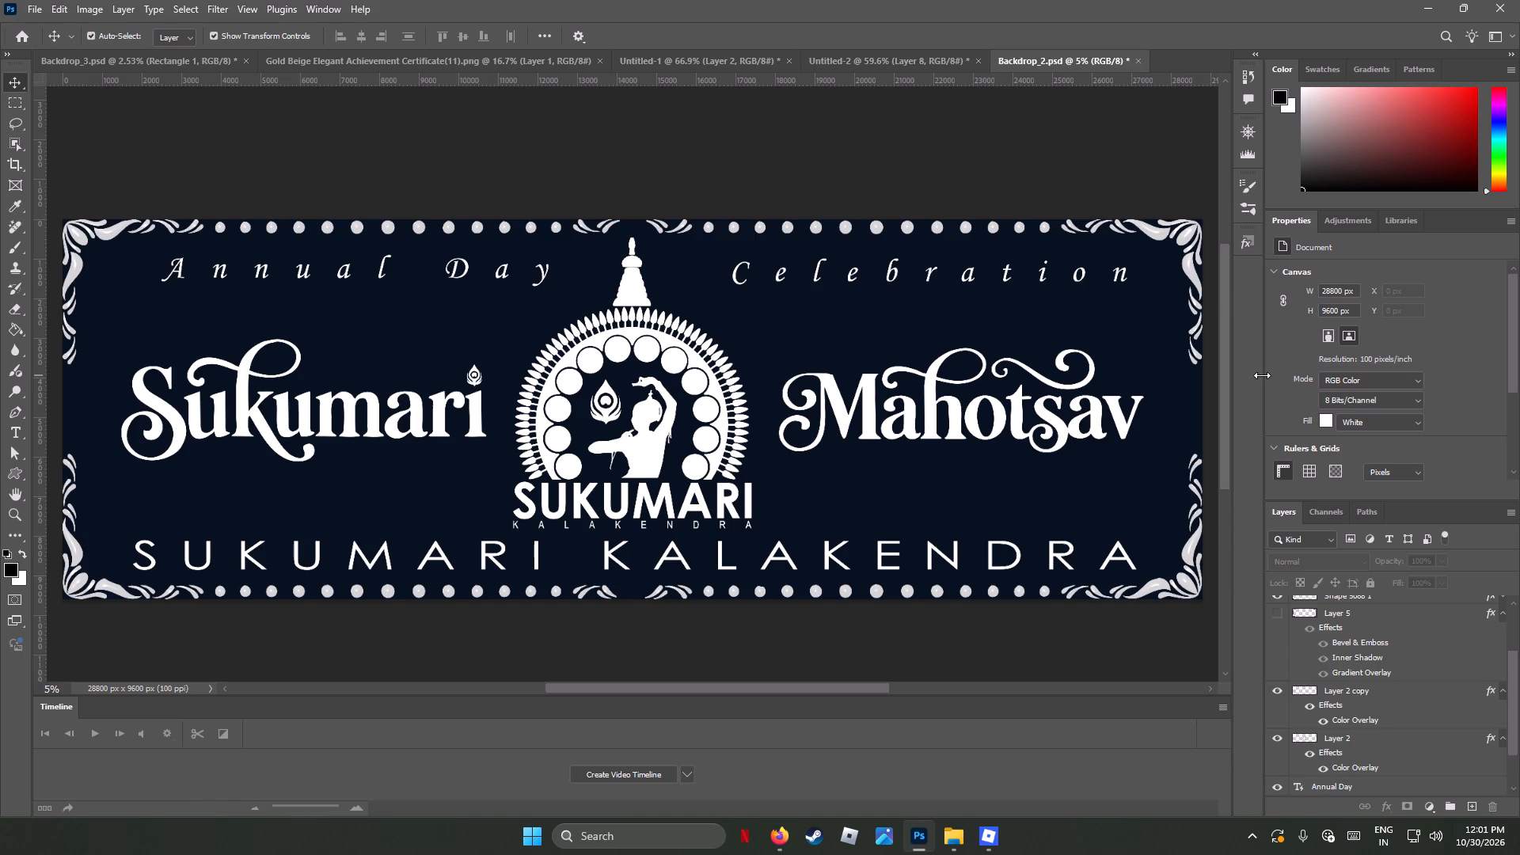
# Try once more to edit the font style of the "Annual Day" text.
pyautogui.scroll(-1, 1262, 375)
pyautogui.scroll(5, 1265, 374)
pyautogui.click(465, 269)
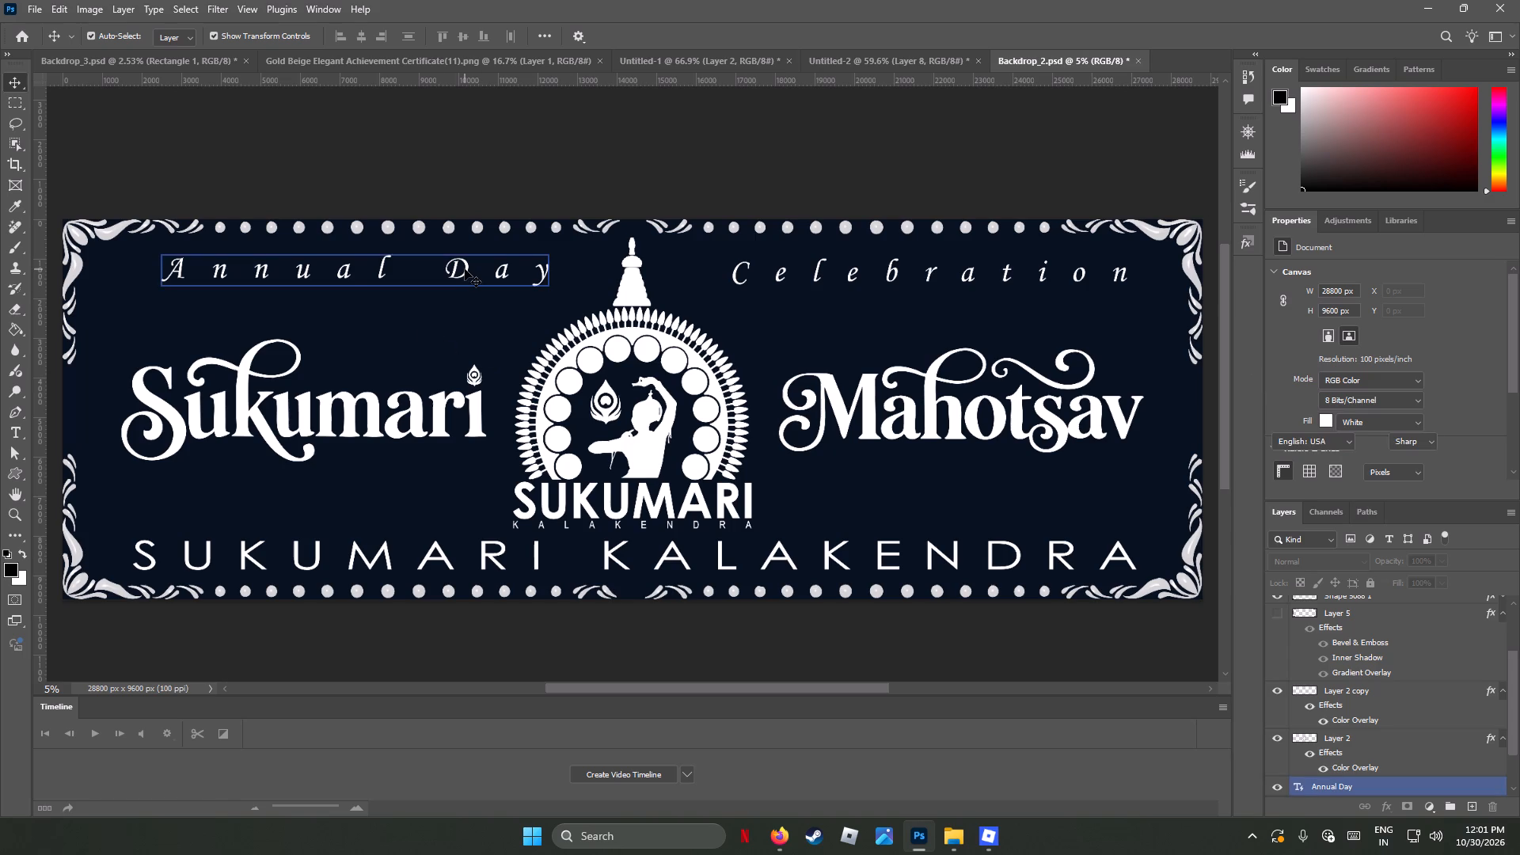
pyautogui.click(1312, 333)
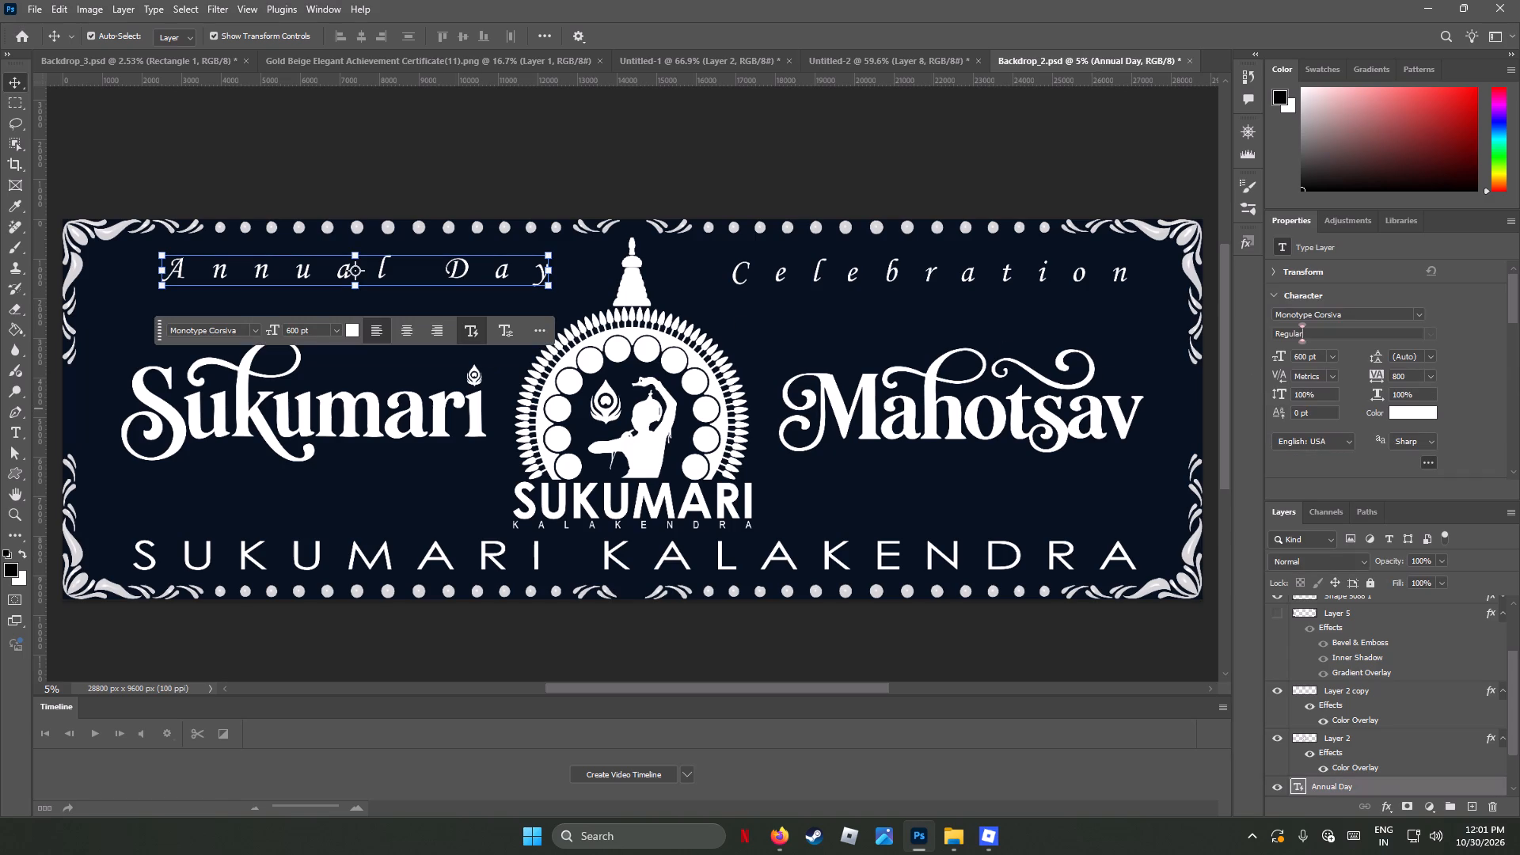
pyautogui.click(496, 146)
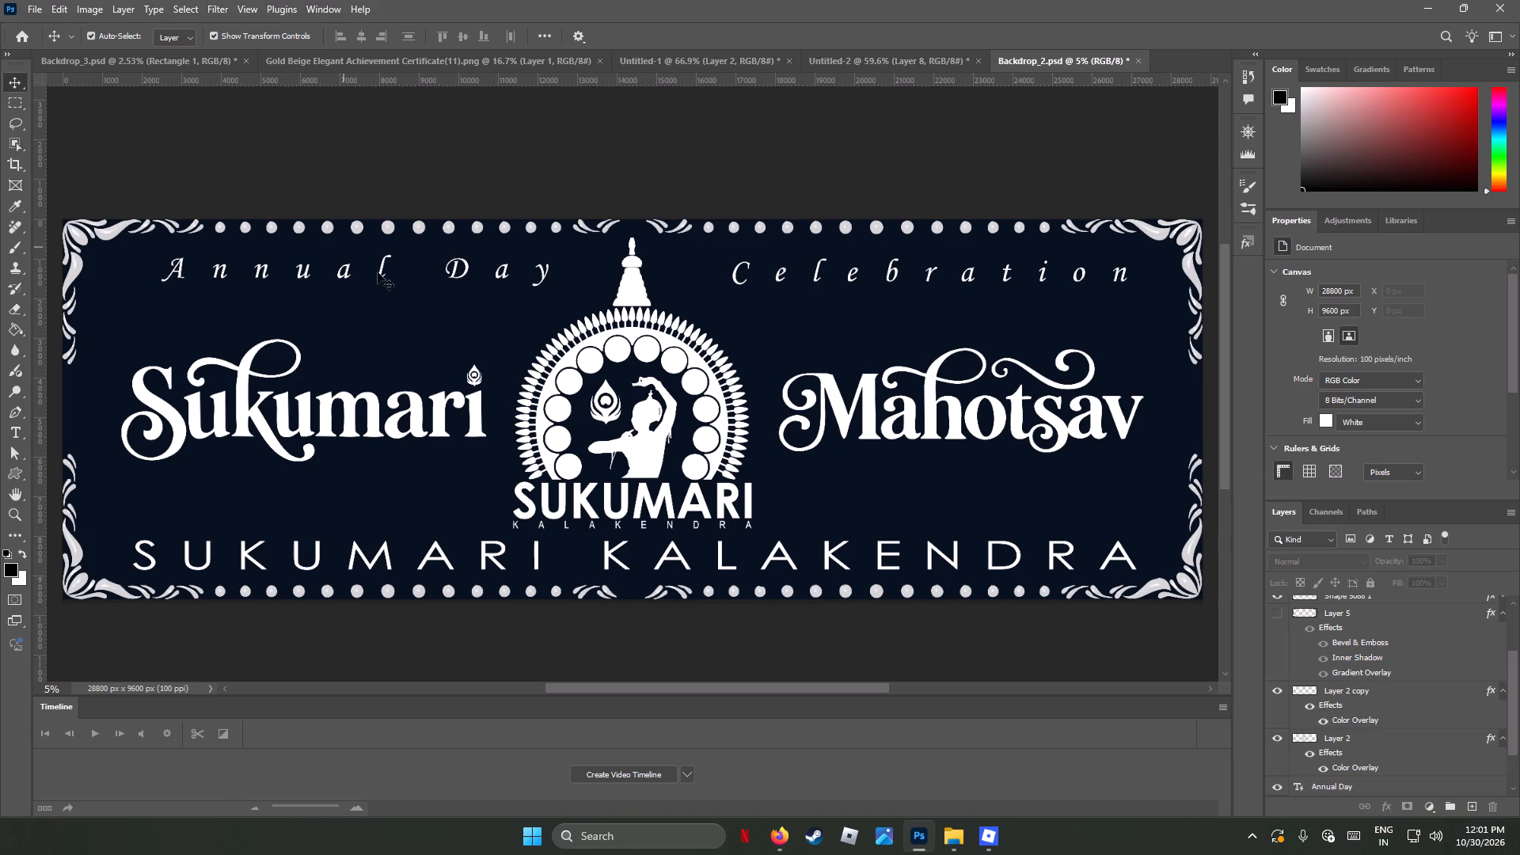
# Move the "Annual Day" text slightly down to line it up with the "Celebration" text.
pyautogui.moveTo(389, 279); pyautogui.dragTo(389, 285)
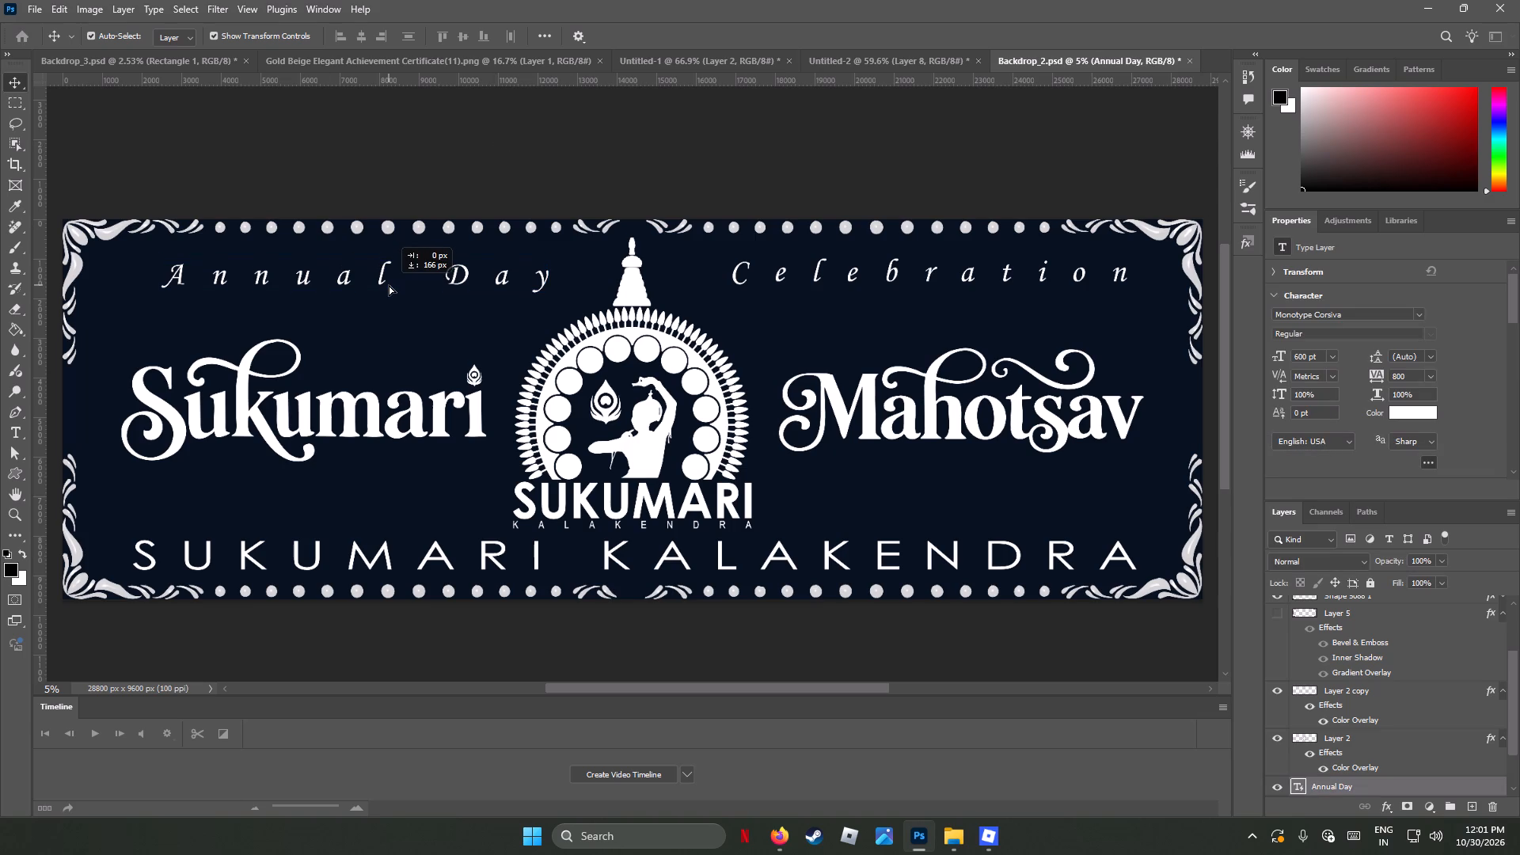
pyautogui.moveTo(389, 285); pyautogui.dragTo(389, 284)
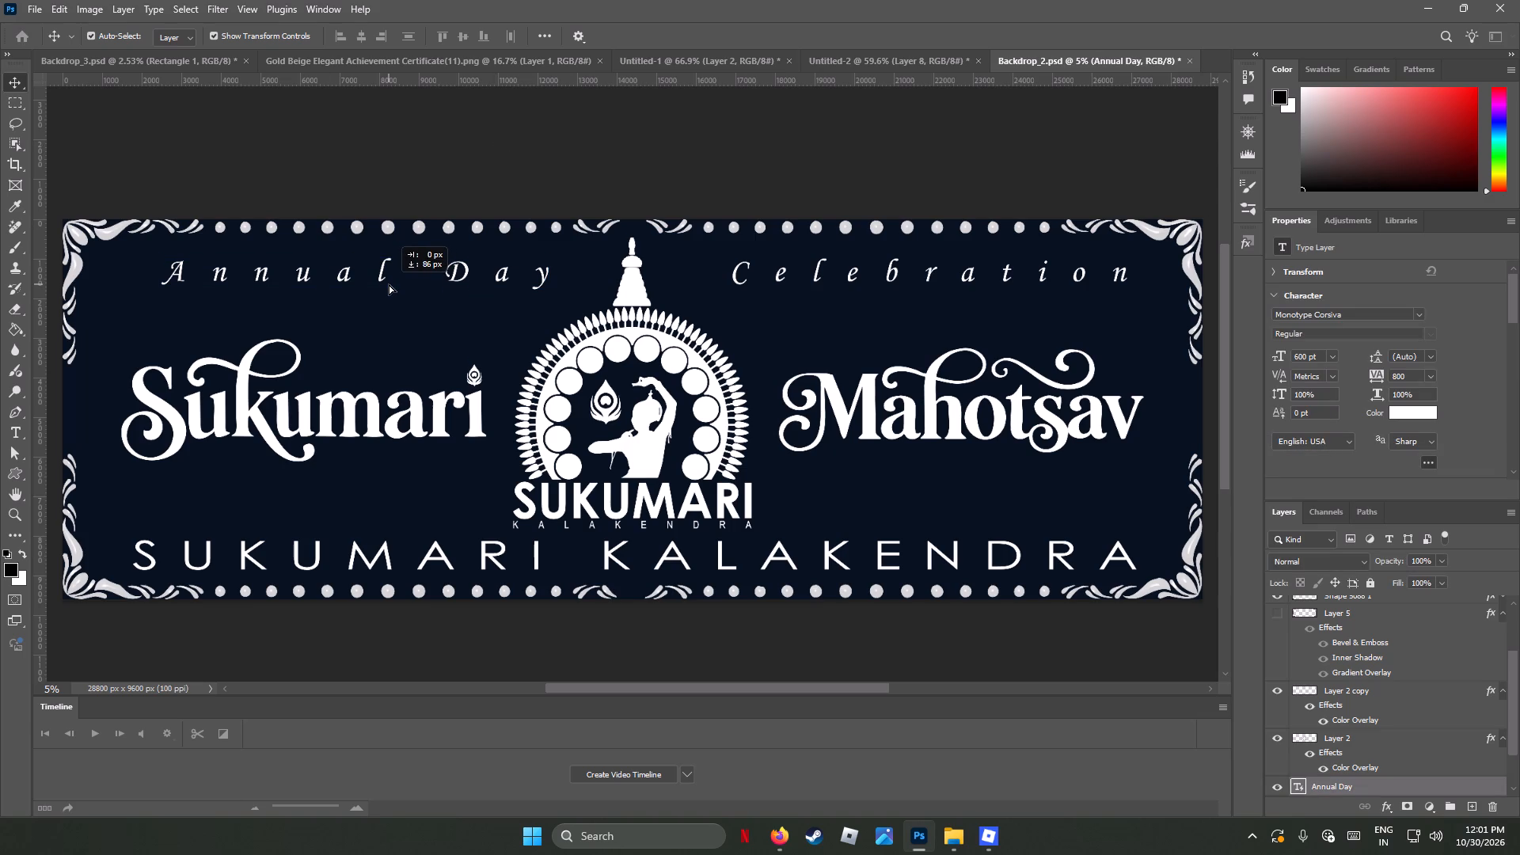
pyautogui.moveTo(389, 284); pyautogui.dragTo(390, 287)
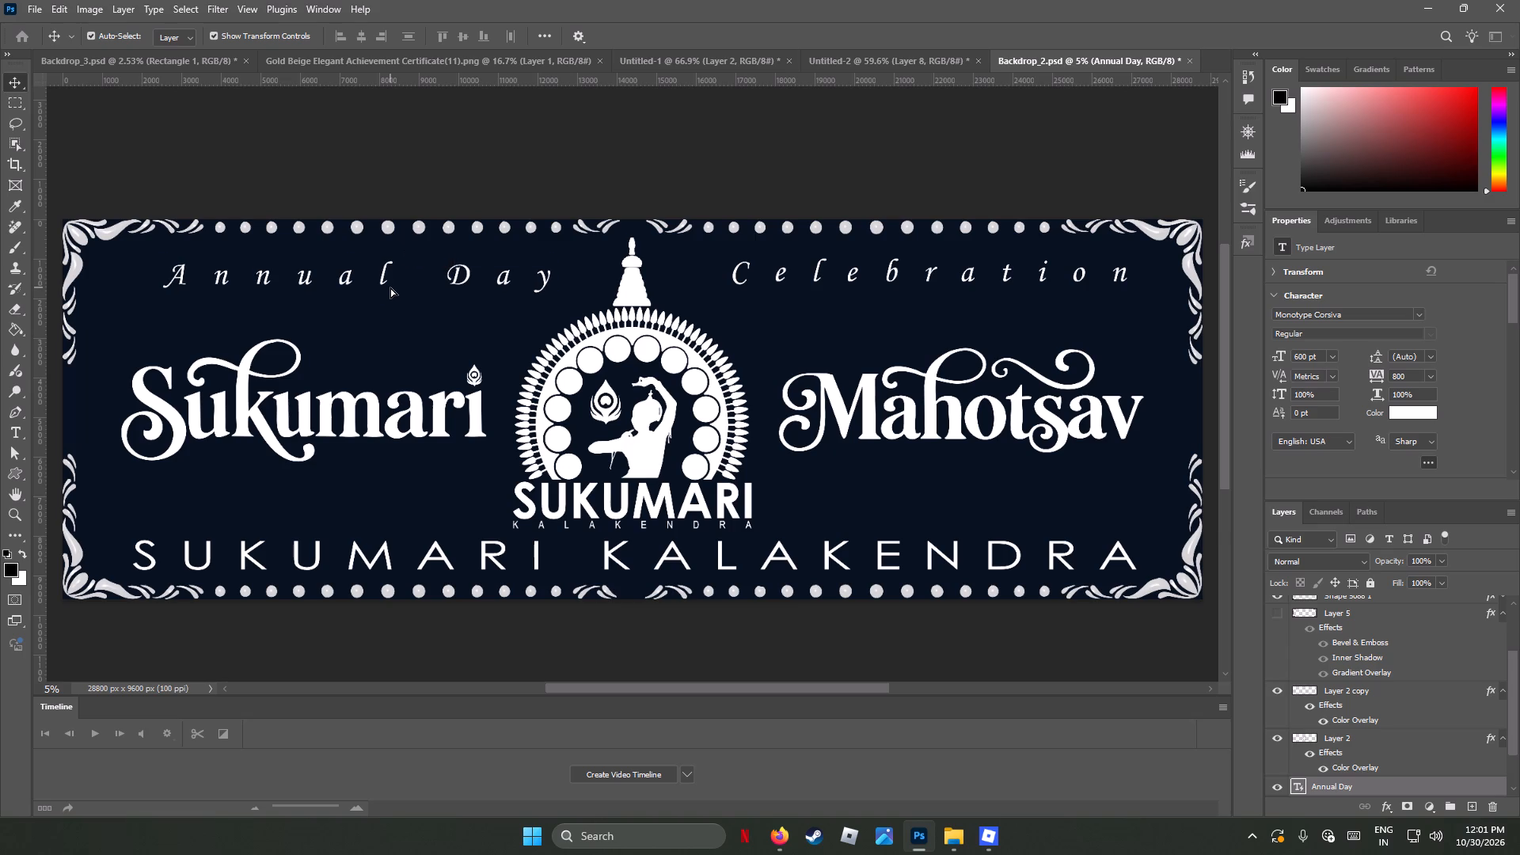
pyautogui.click(438, 129)
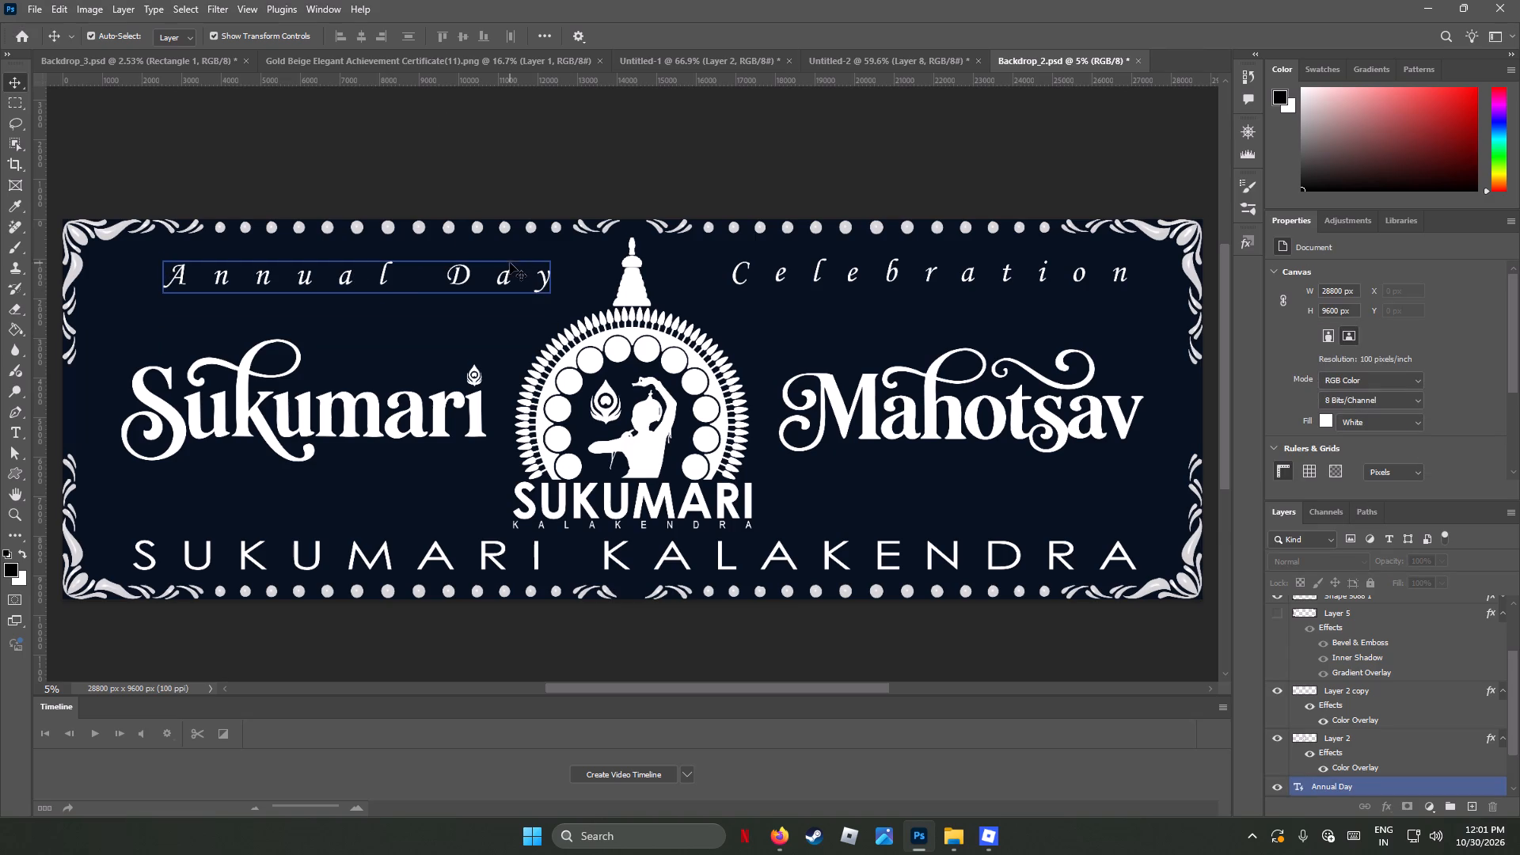
pyautogui.click(412, 280)
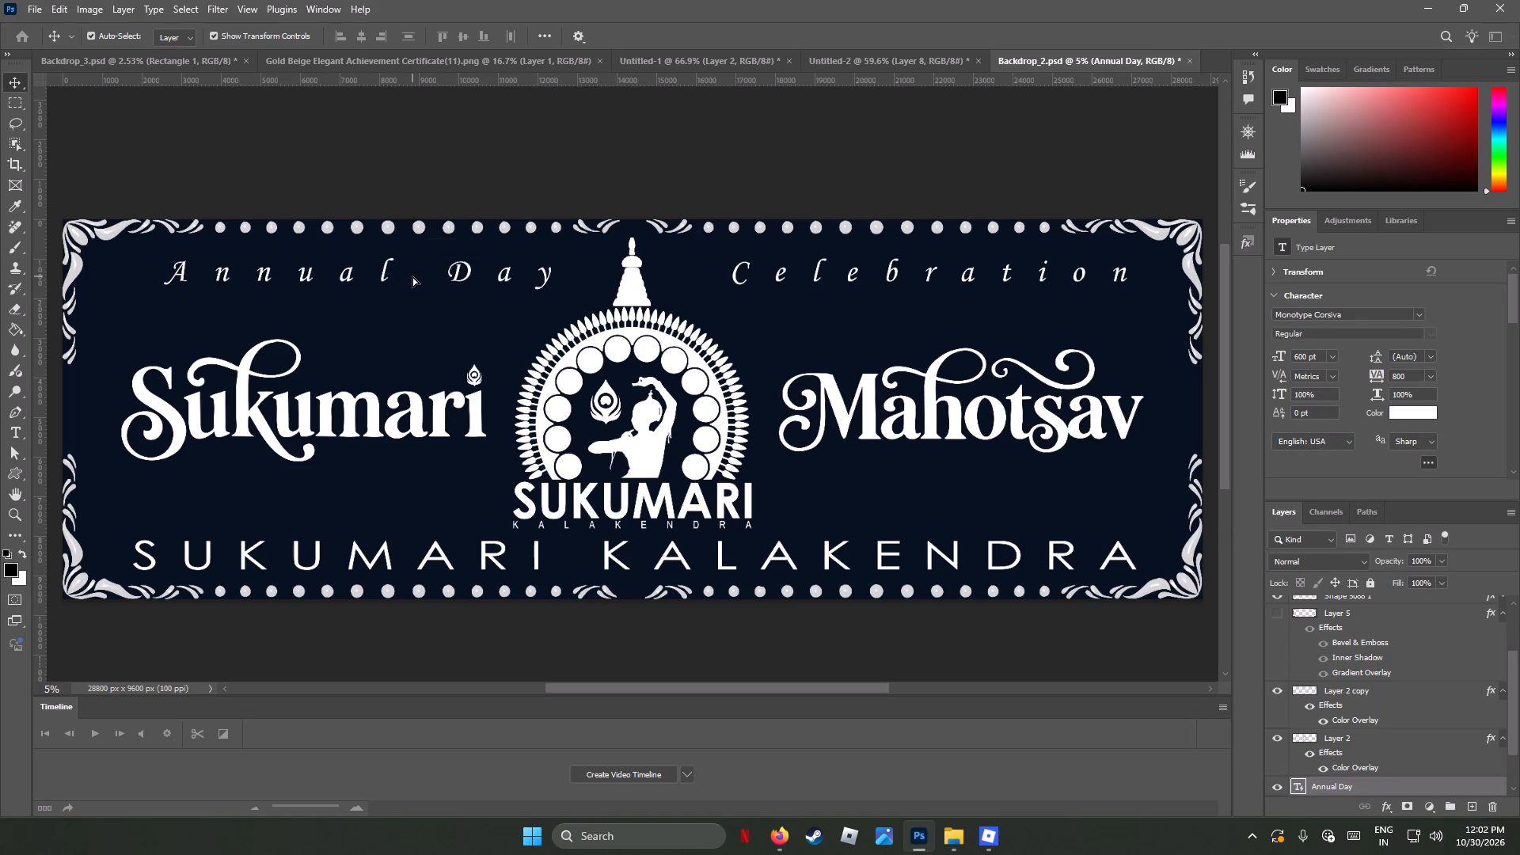
pyautogui.click(458, 127)
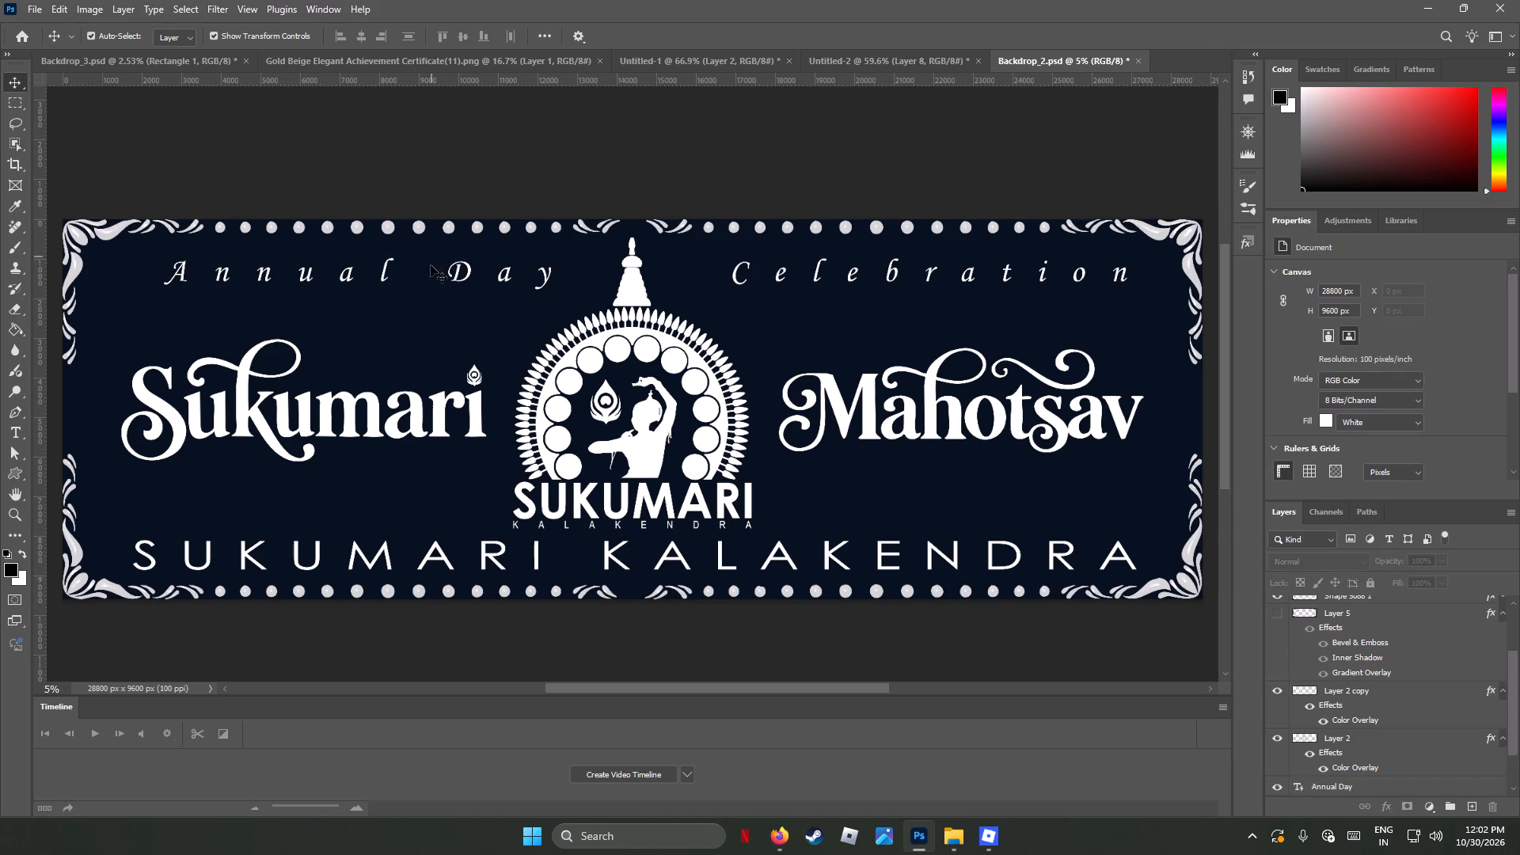
# Browse the available fonts and set the "Annual Day" text to Times New Roman.
pyautogui.click(429, 277)
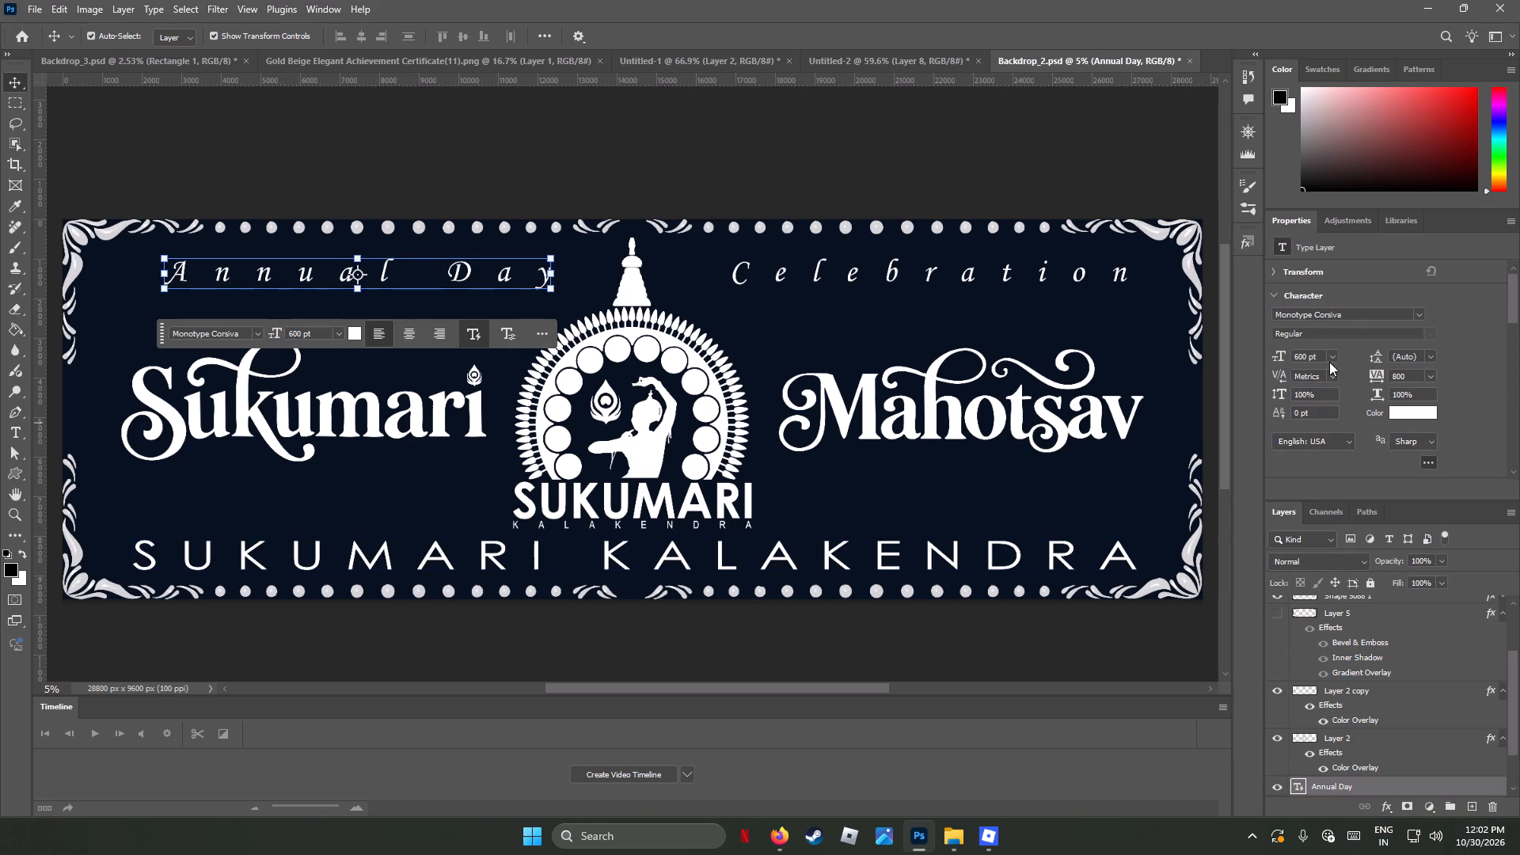
pyautogui.click(1423, 315)
pyautogui.scroll(1, 1251, 656)
pyautogui.scroll(-1, 1251, 656)
pyautogui.scroll(1, 1251, 656)
pyautogui.scroll(-1, 1251, 656)
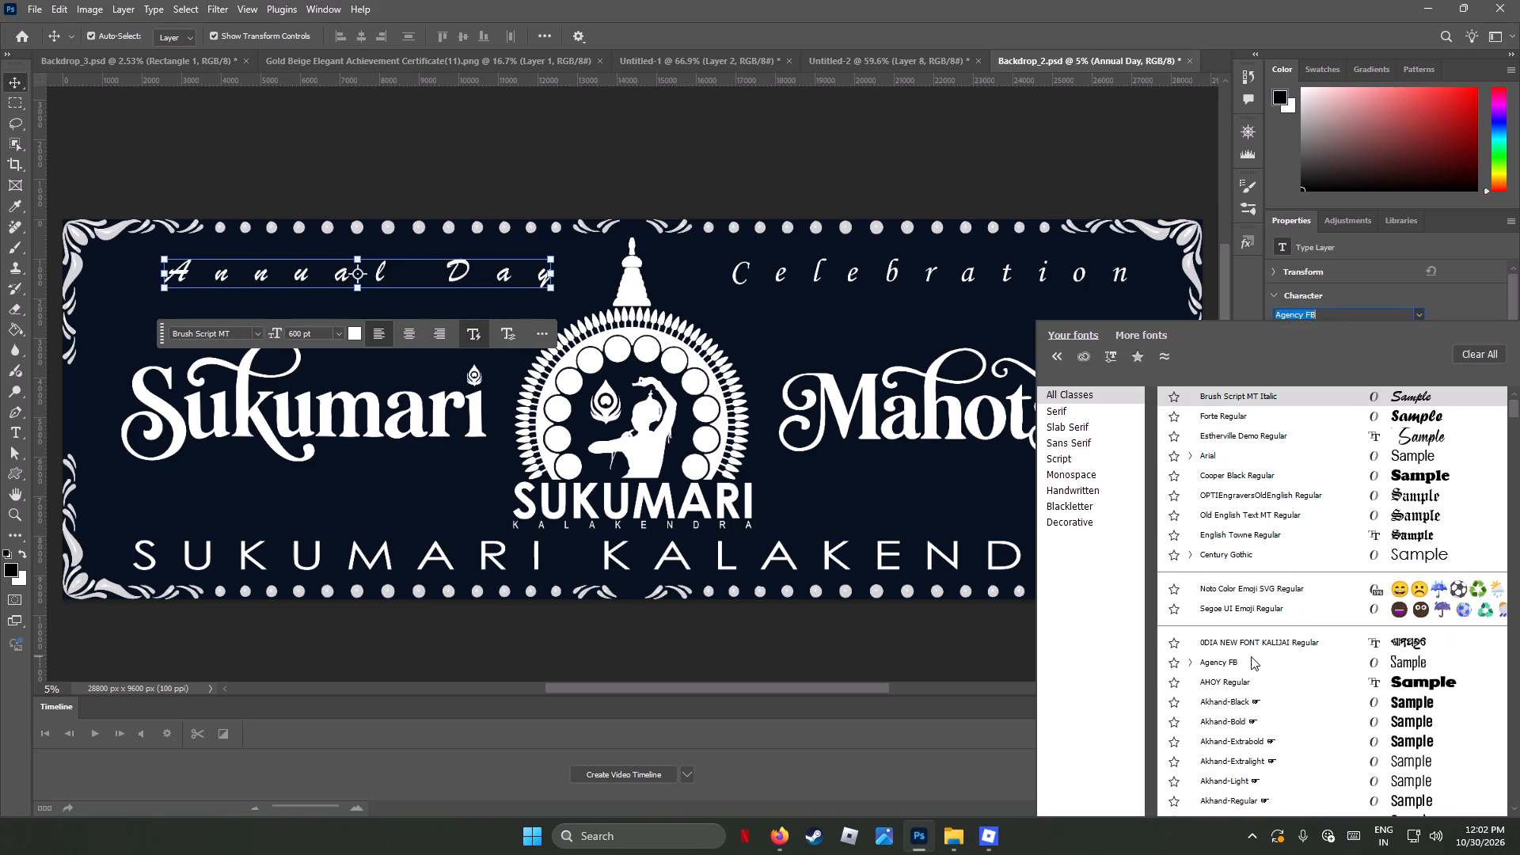
pyautogui.moveTo(1518, 414); pyautogui.dragTo(1478, 712)
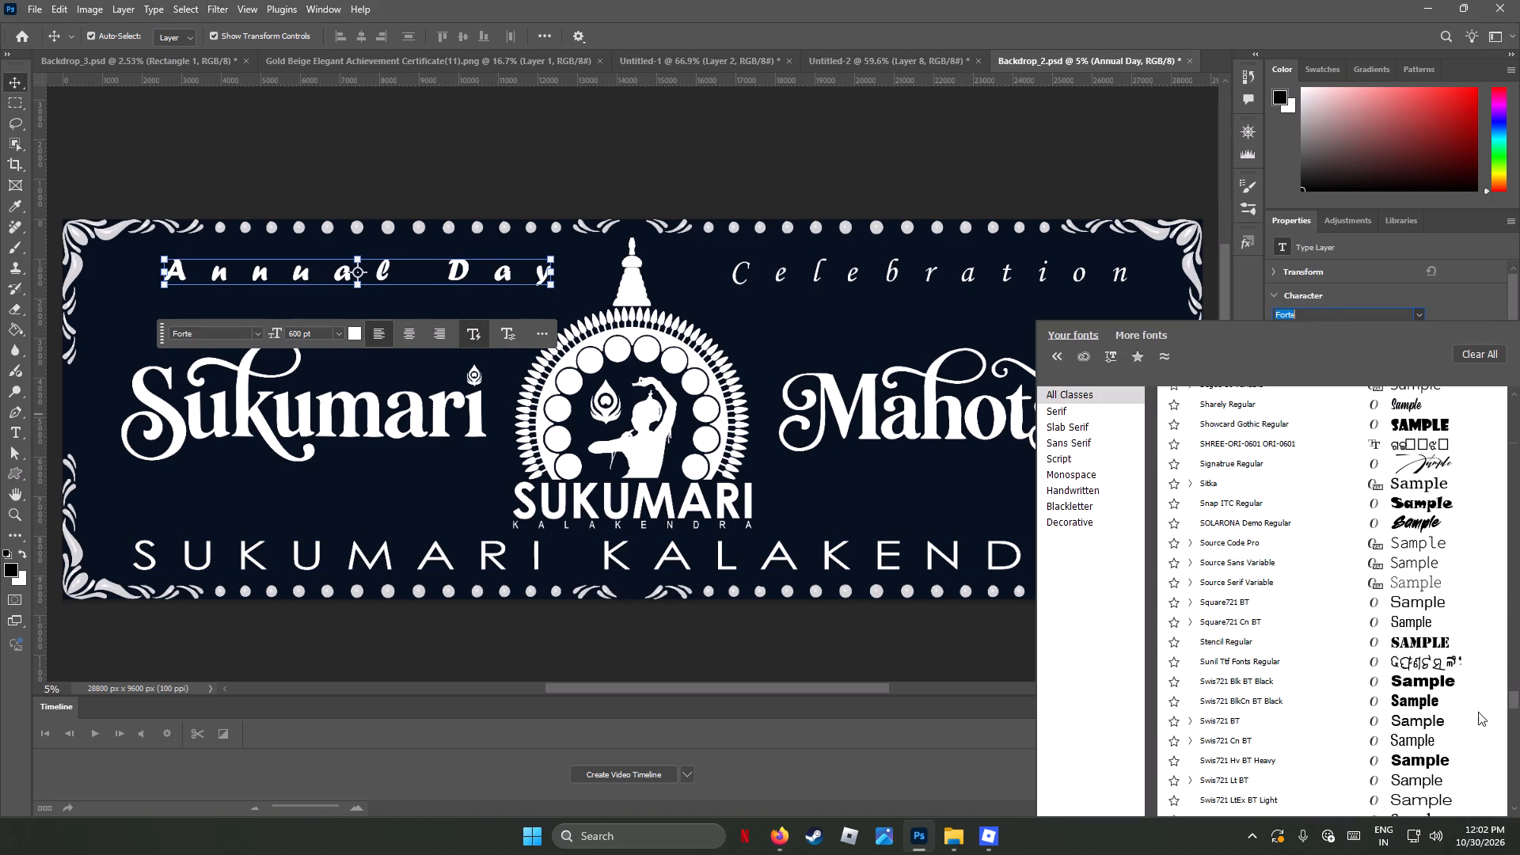
pyautogui.moveTo(1478, 712); pyautogui.dragTo(1476, 760)
pyautogui.moveTo(1512, 756); pyautogui.dragTo(1512, 782)
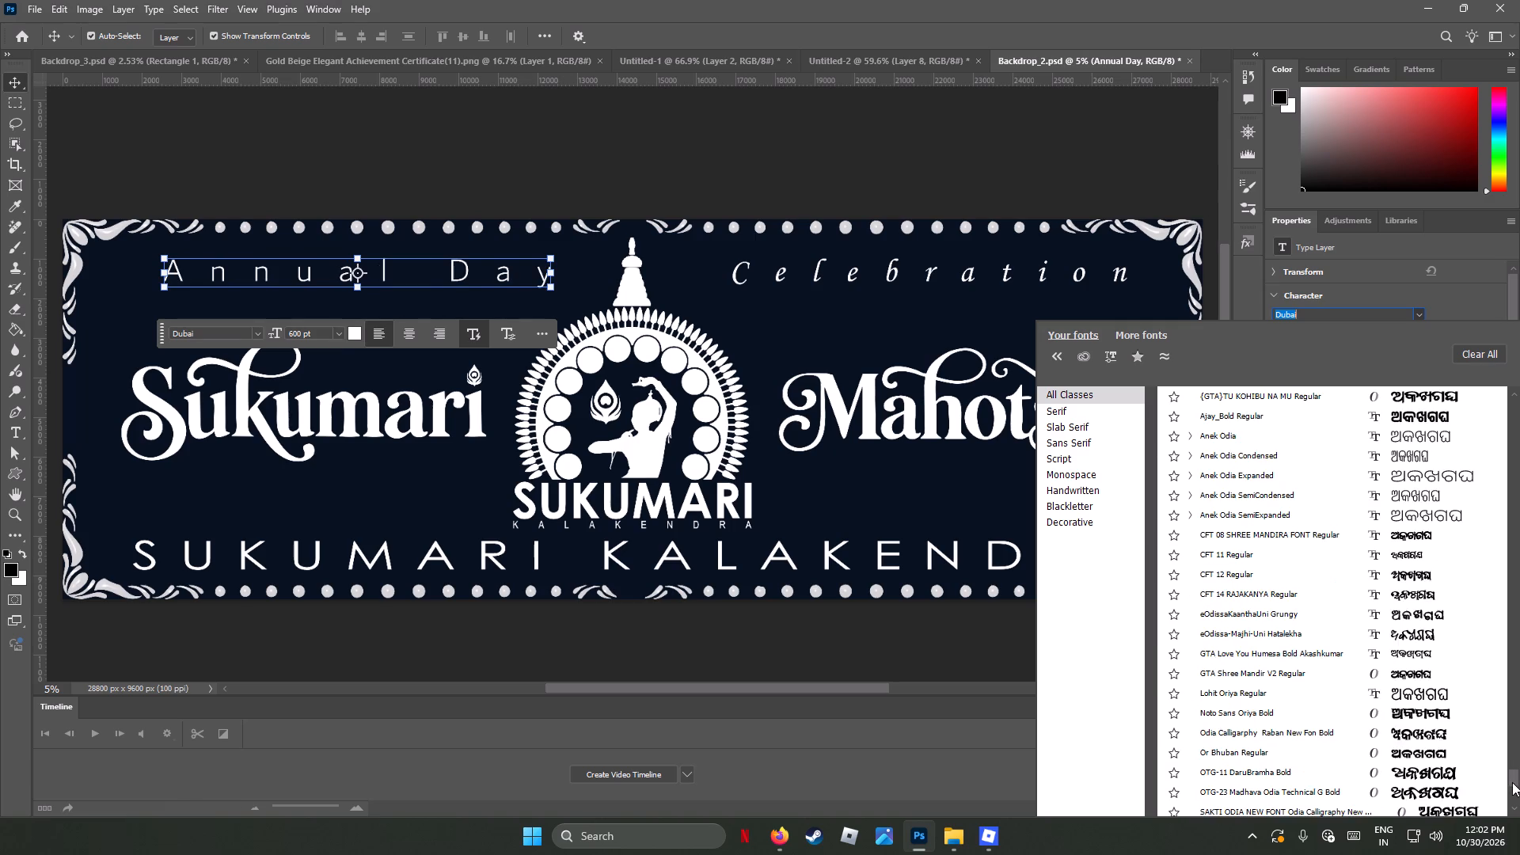
pyautogui.moveTo(1512, 782); pyautogui.dragTo(1512, 796)
pyautogui.moveTo(1518, 792); pyautogui.dragTo(1518, 799)
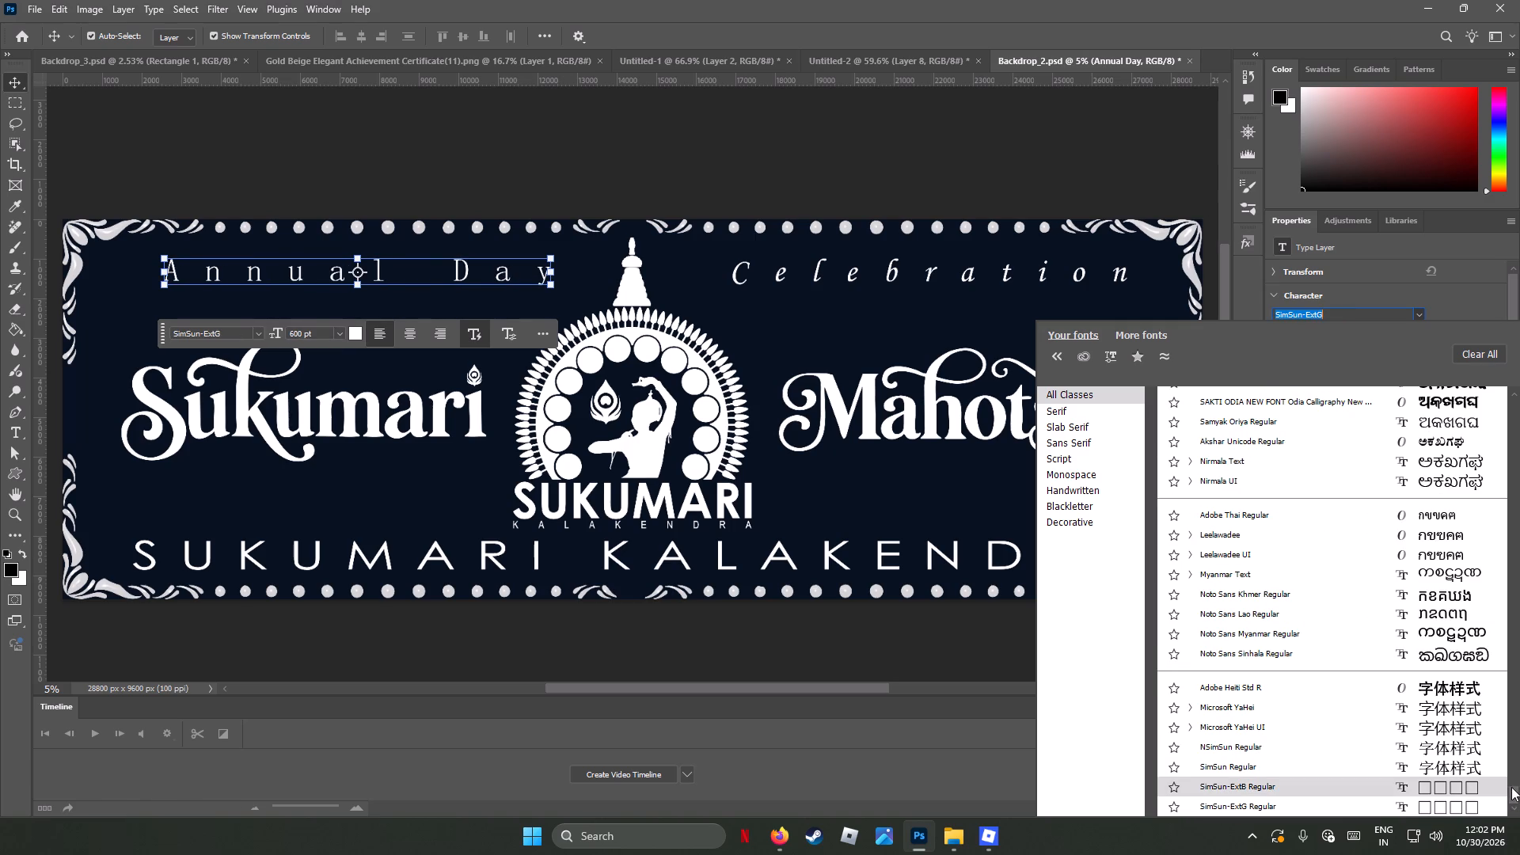
pyautogui.moveTo(1513, 793); pyautogui.dragTo(1513, 773)
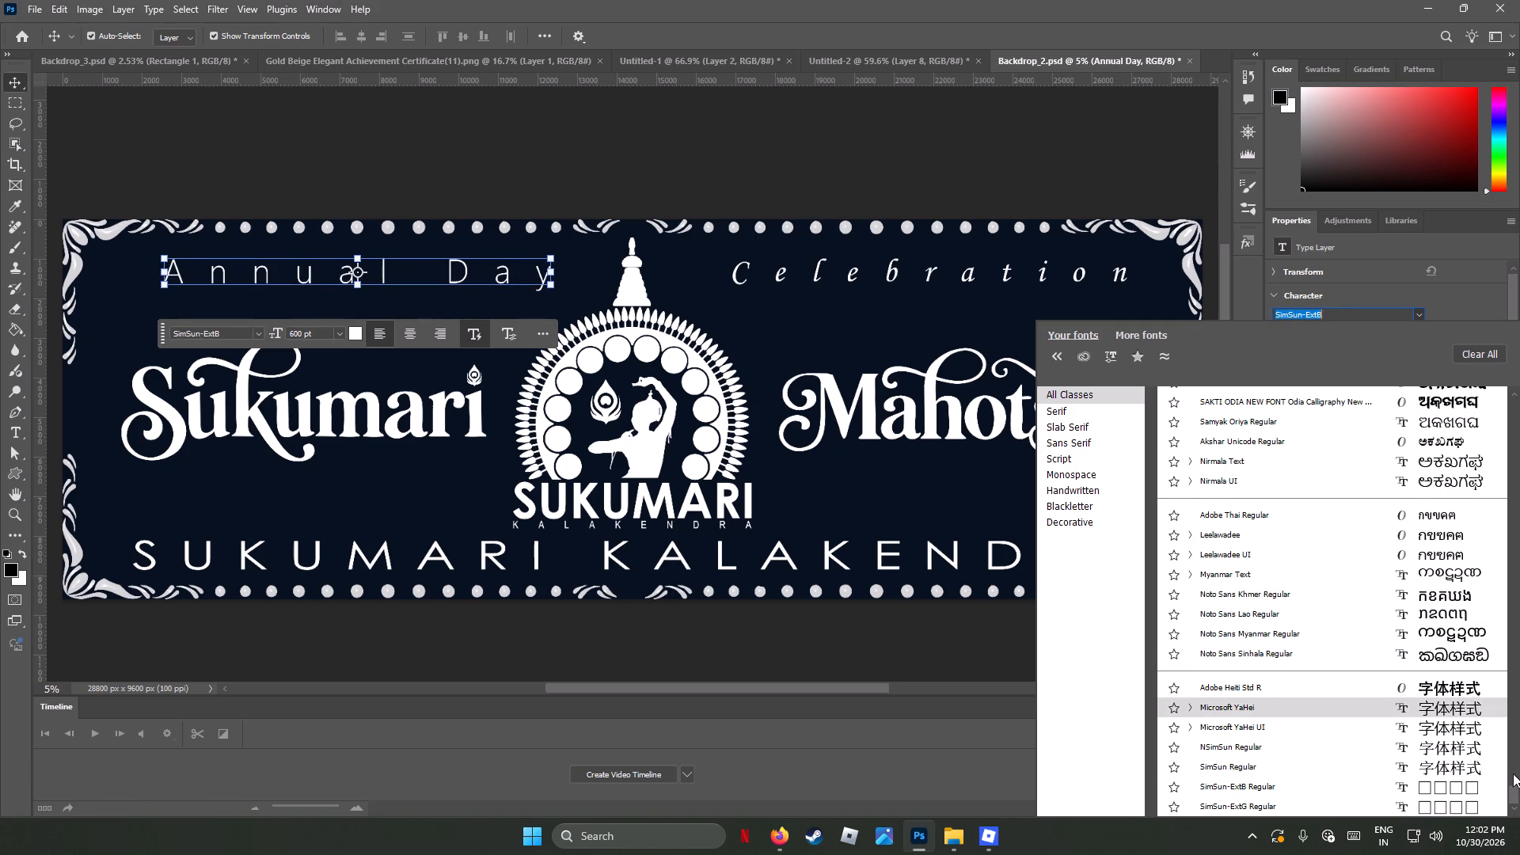
pyautogui.moveTo(1513, 773); pyautogui.dragTo(1509, 699)
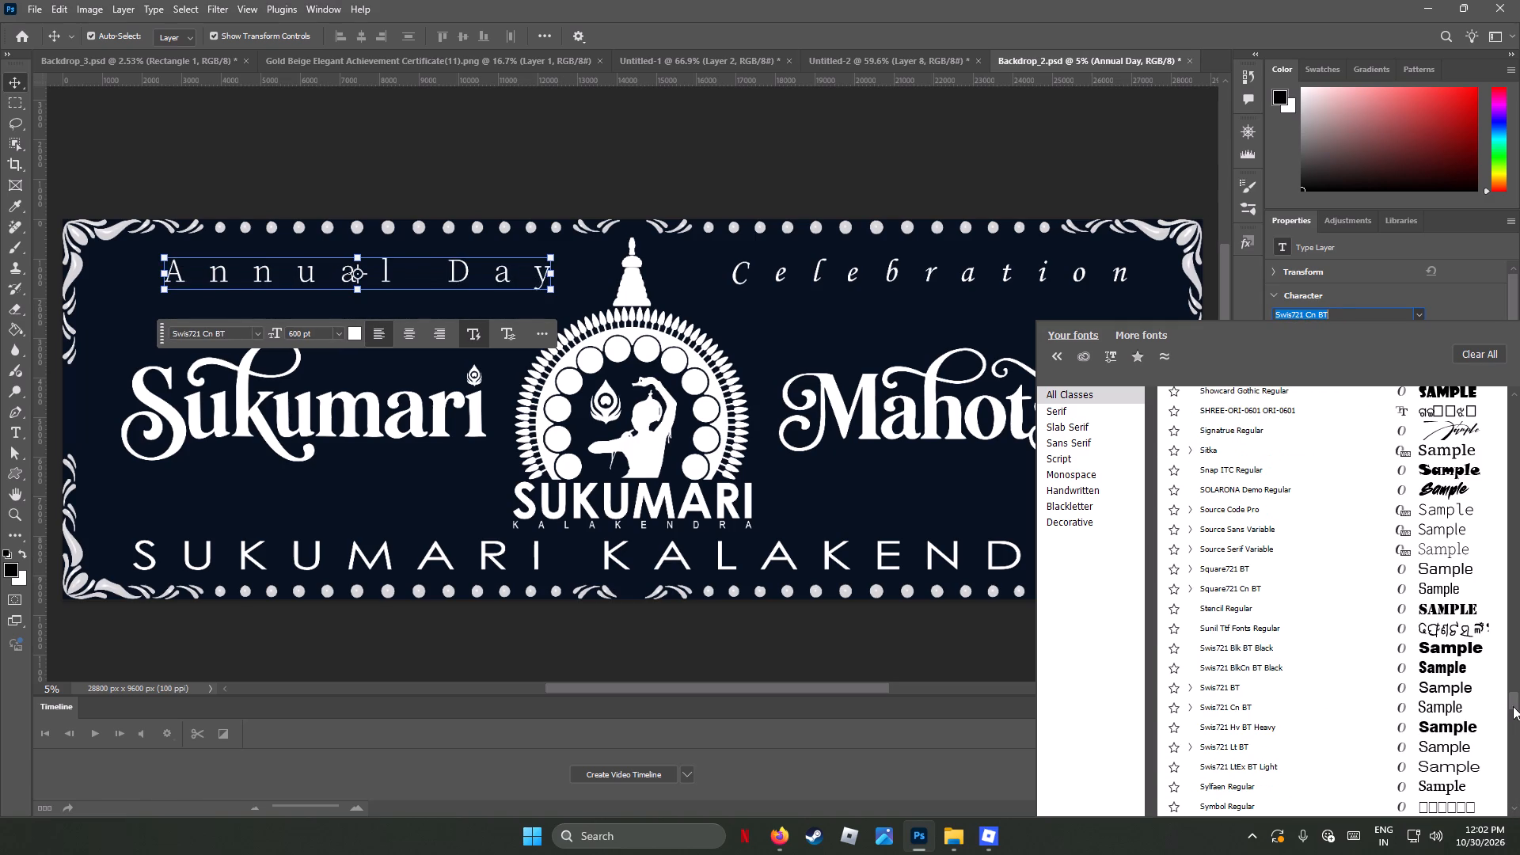
pyautogui.moveTo(1514, 701); pyautogui.dragTo(1507, 658)
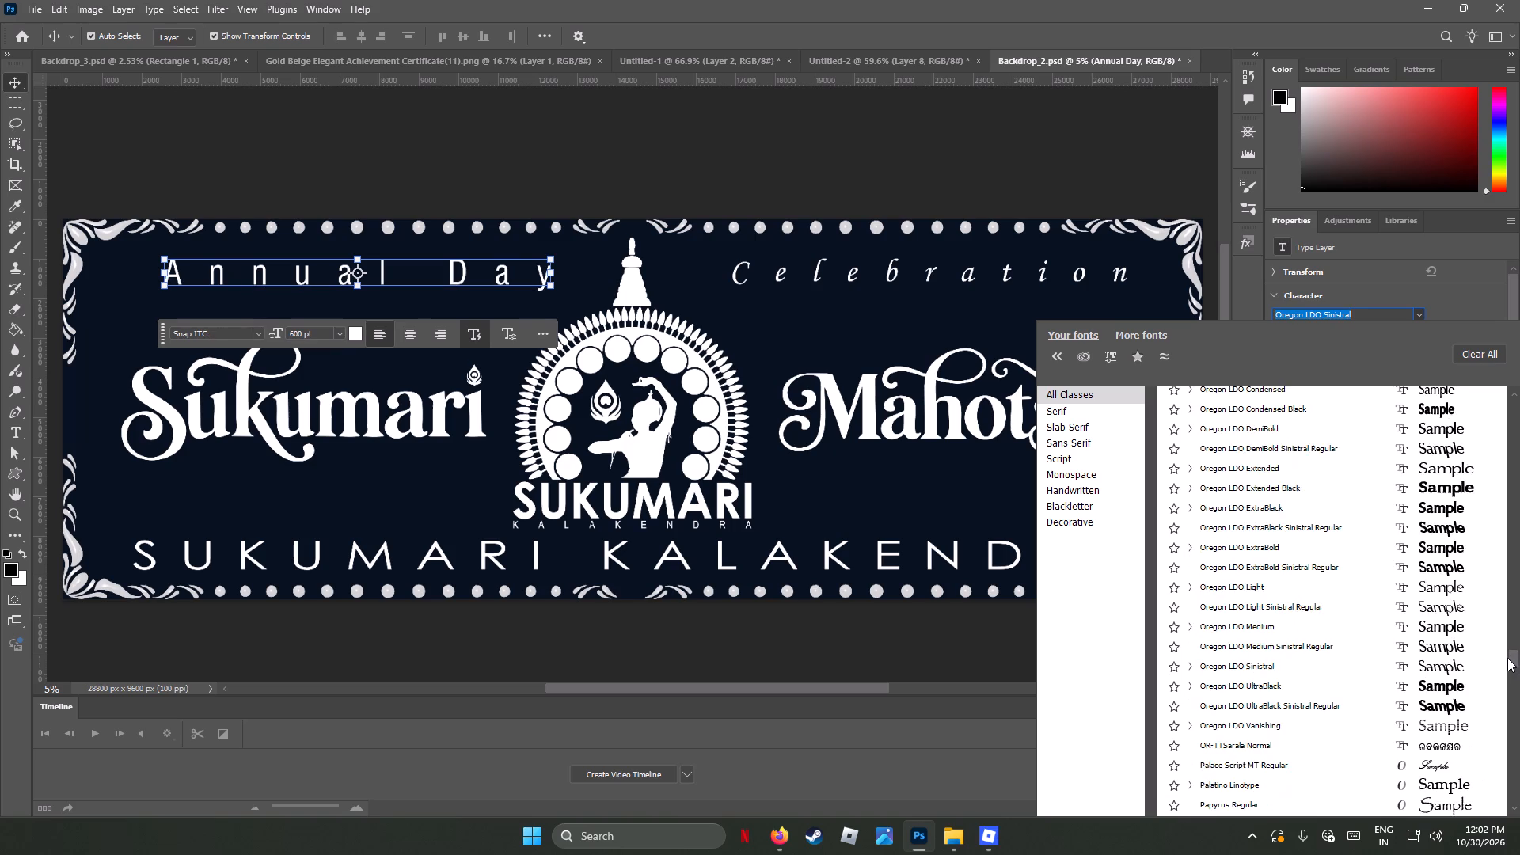
pyautogui.moveTo(1507, 658); pyautogui.dragTo(1499, 587)
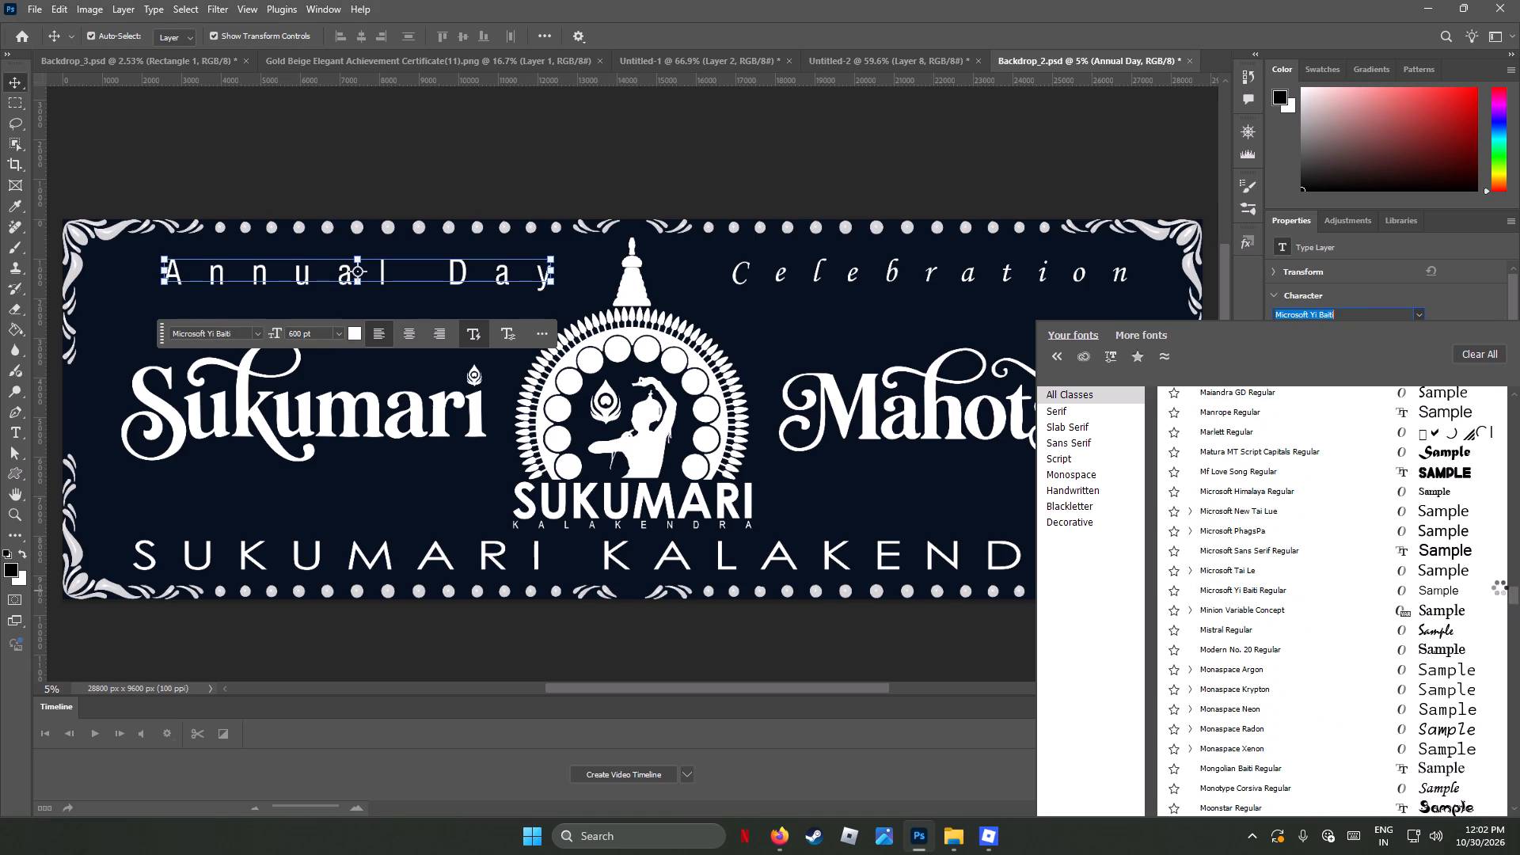
pyautogui.moveTo(1499, 587); pyautogui.dragTo(1495, 570)
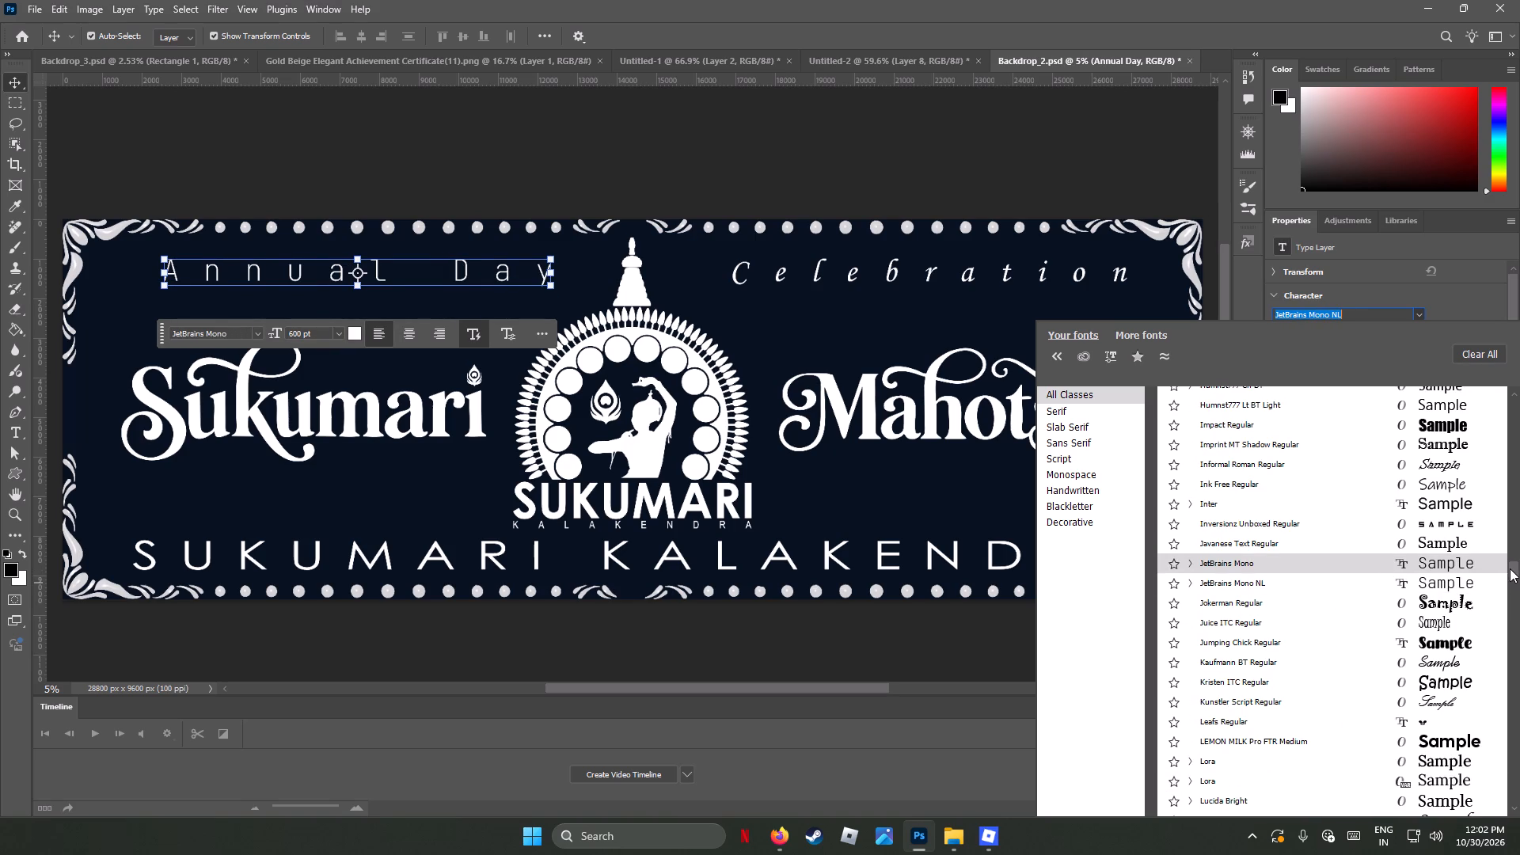
pyautogui.moveTo(1510, 568); pyautogui.dragTo(1516, 604)
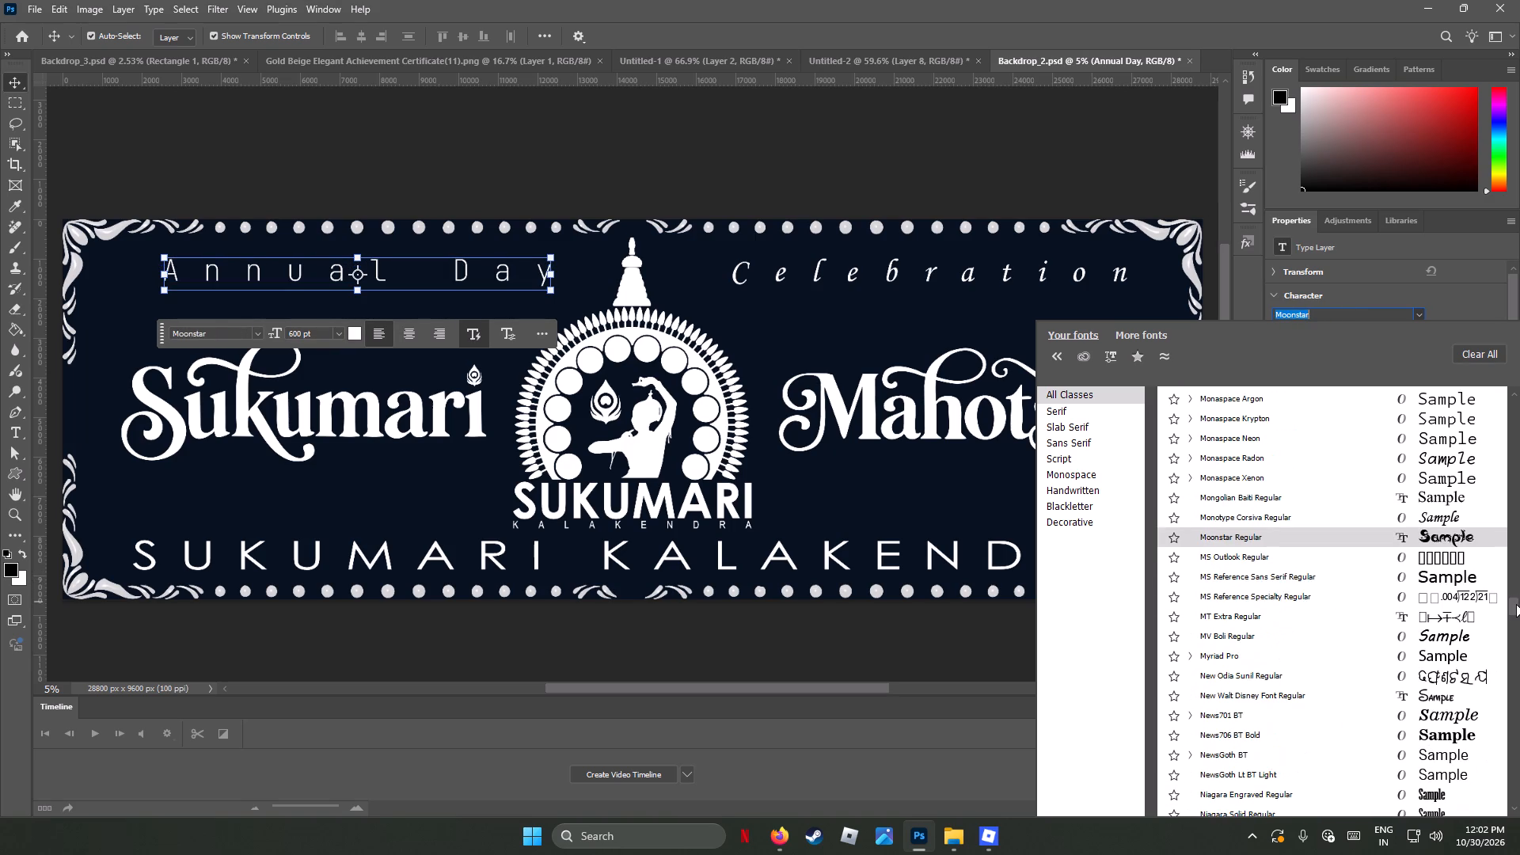
pyautogui.moveTo(1516, 604); pyautogui.dragTo(1516, 615)
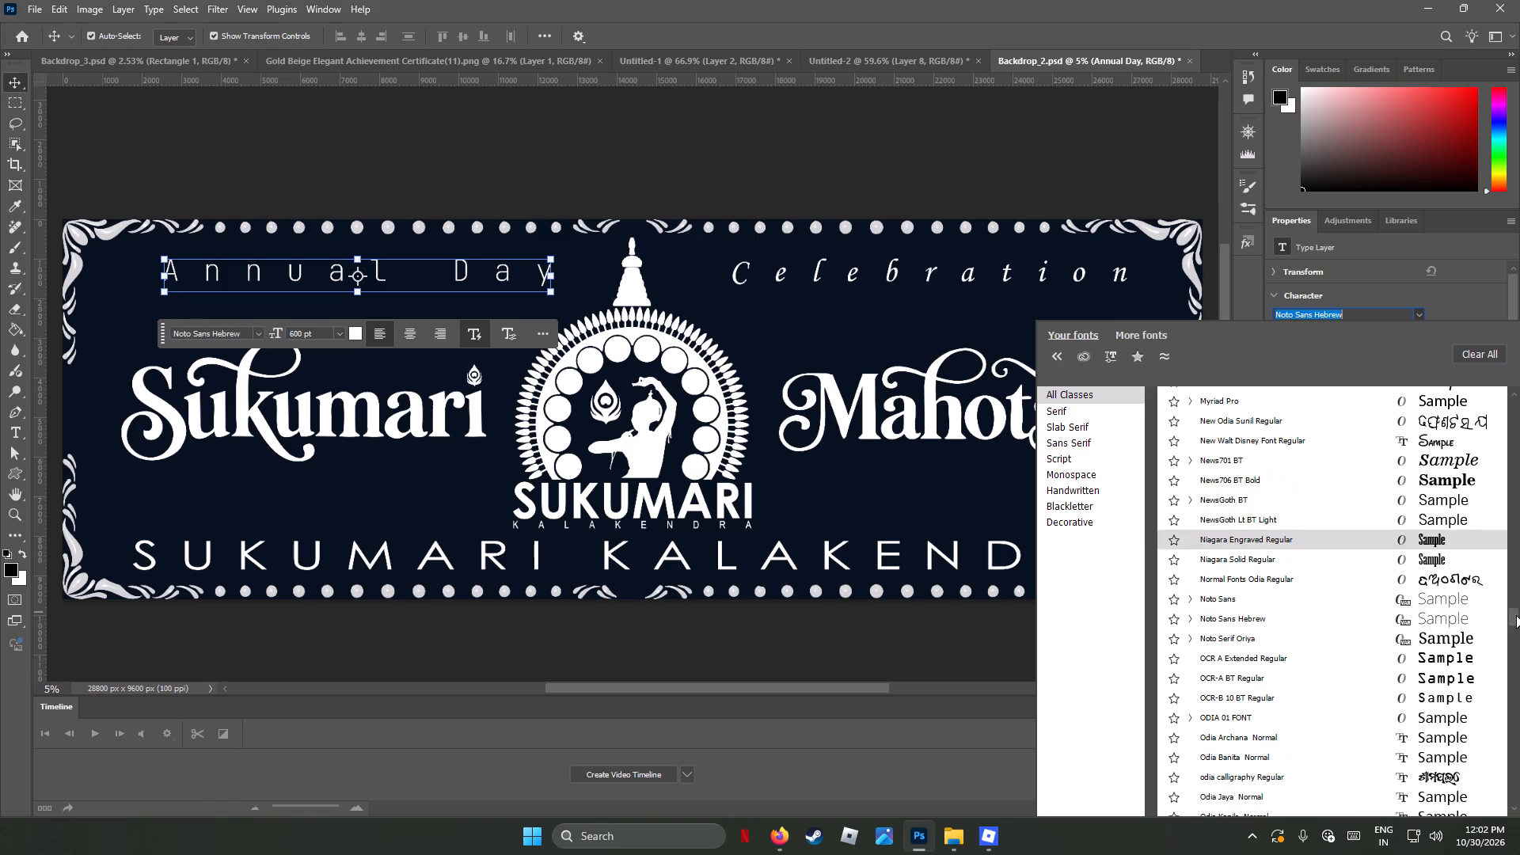
pyautogui.moveTo(1516, 615); pyautogui.dragTo(1514, 649)
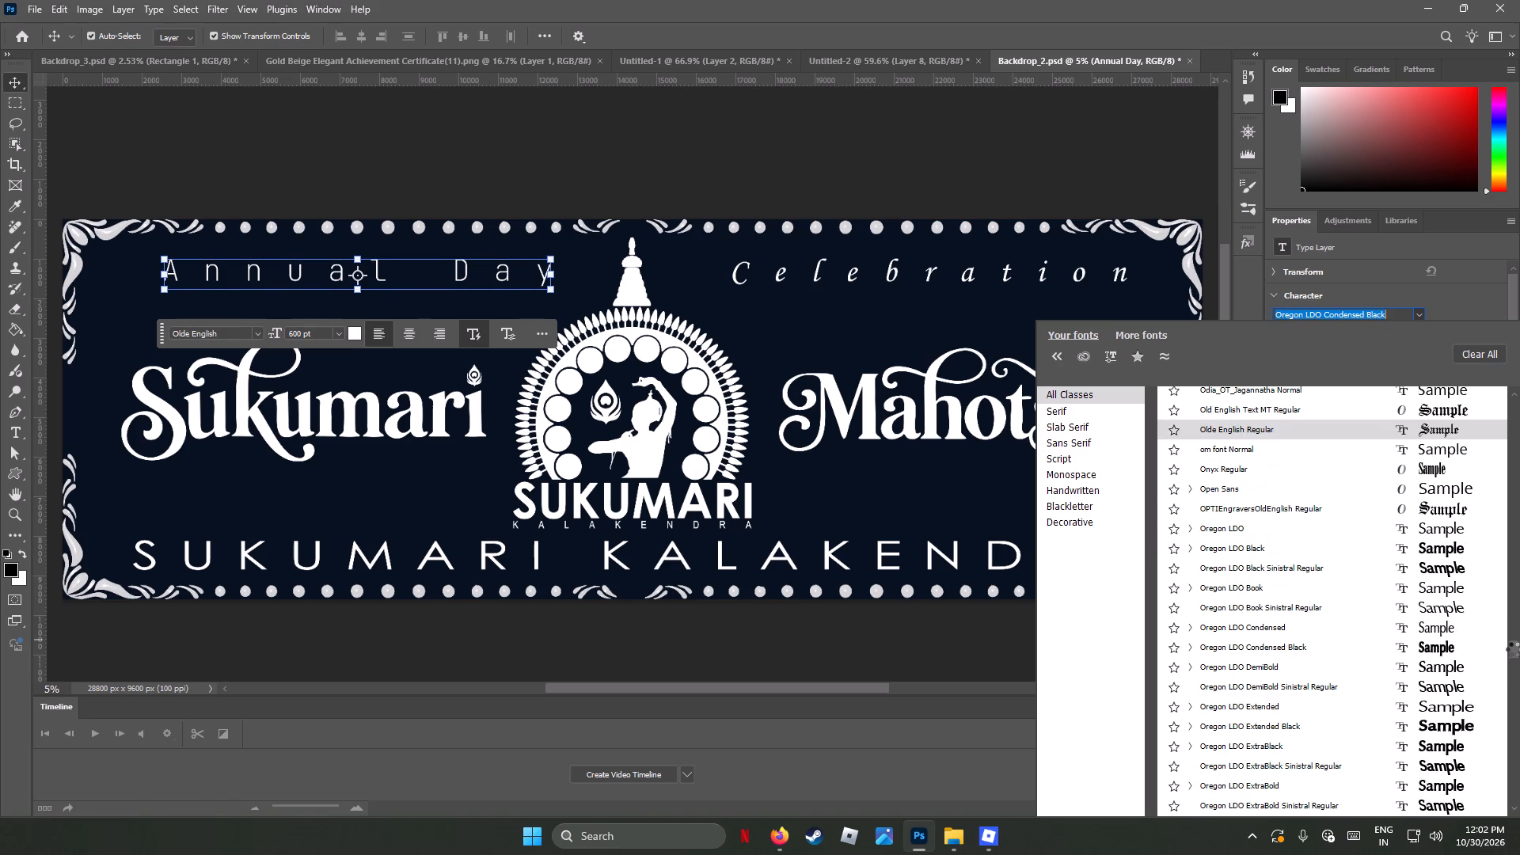
pyautogui.moveTo(1514, 649); pyautogui.dragTo(1508, 675)
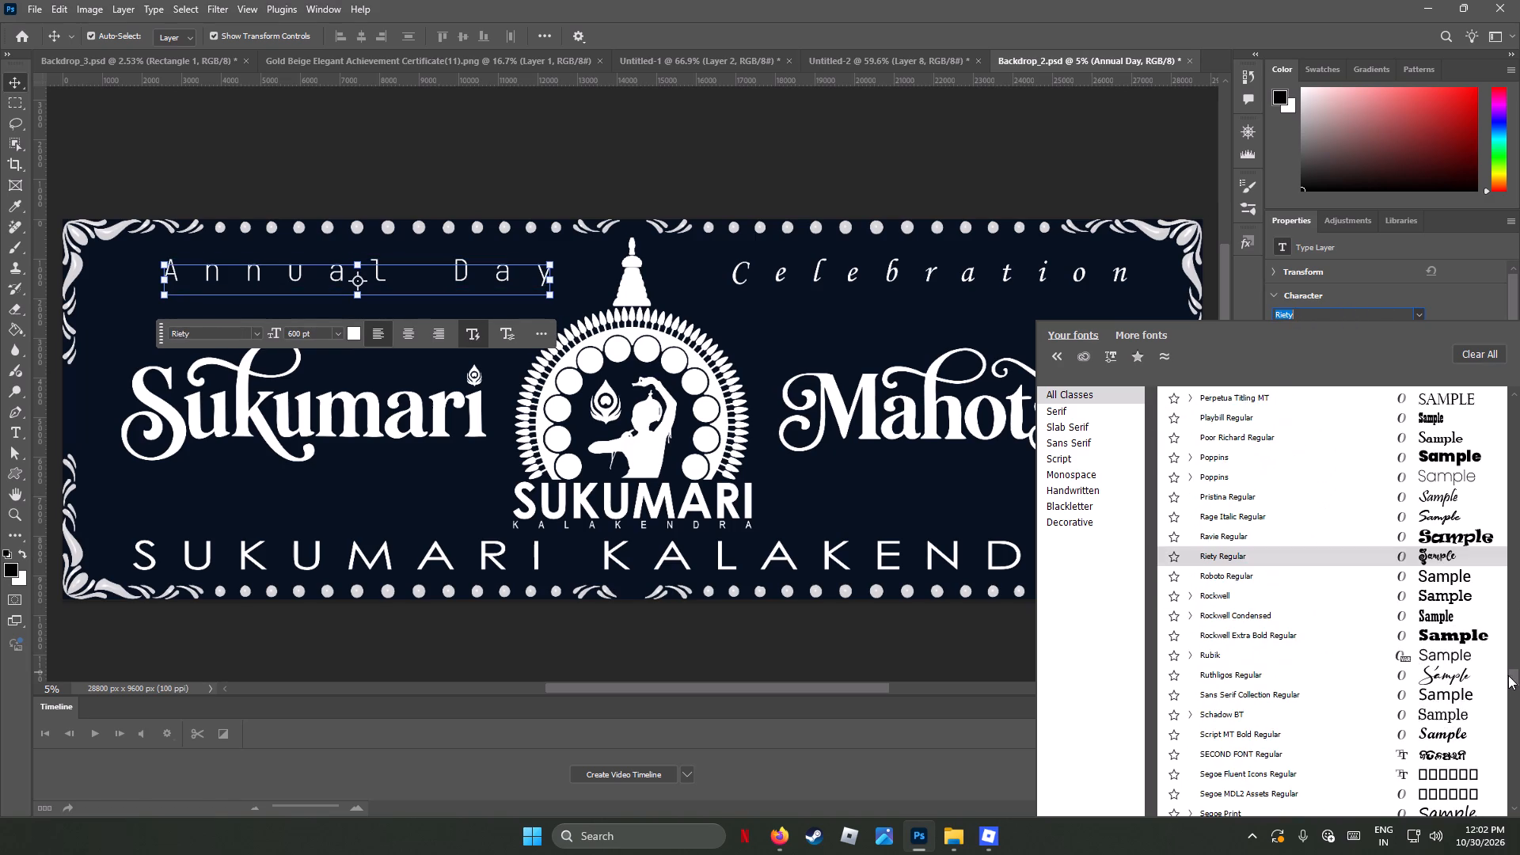
pyautogui.moveTo(1508, 675); pyautogui.dragTo(1499, 697)
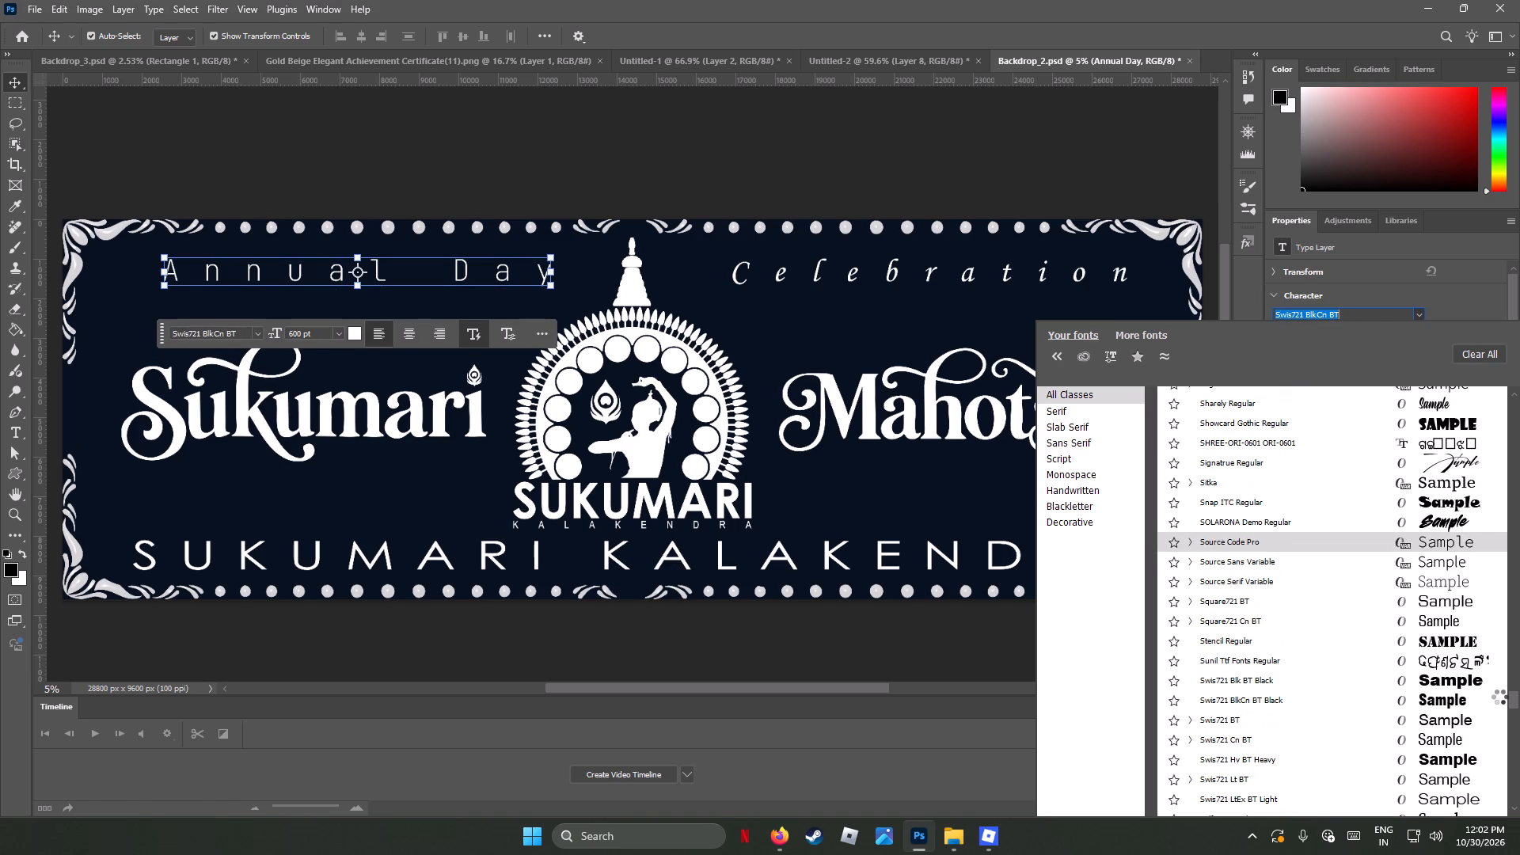
pyautogui.moveTo(1499, 697); pyautogui.dragTo(1509, 711)
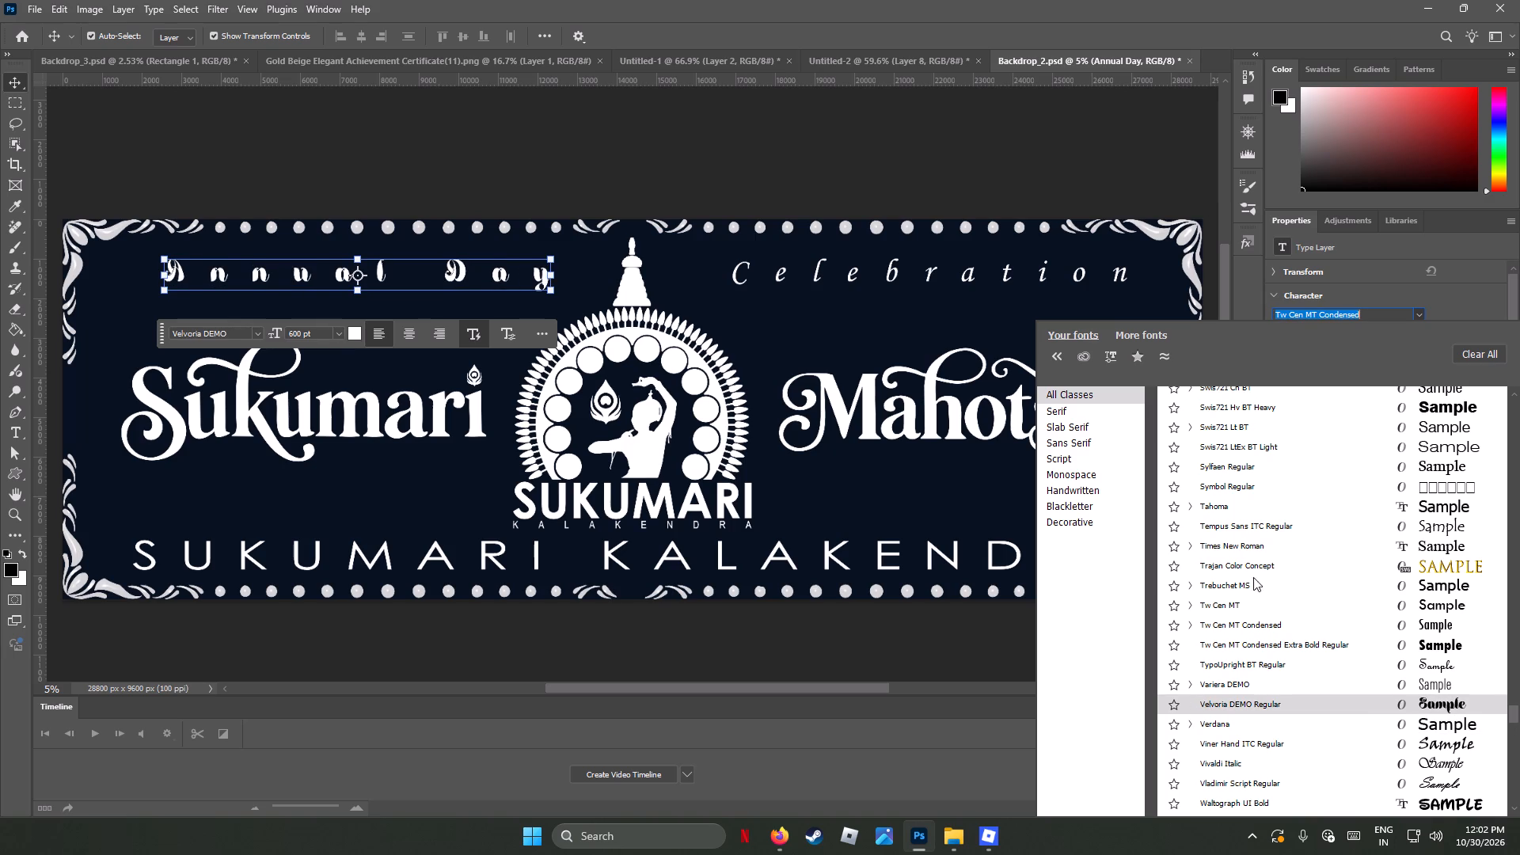
pyautogui.click(1276, 546)
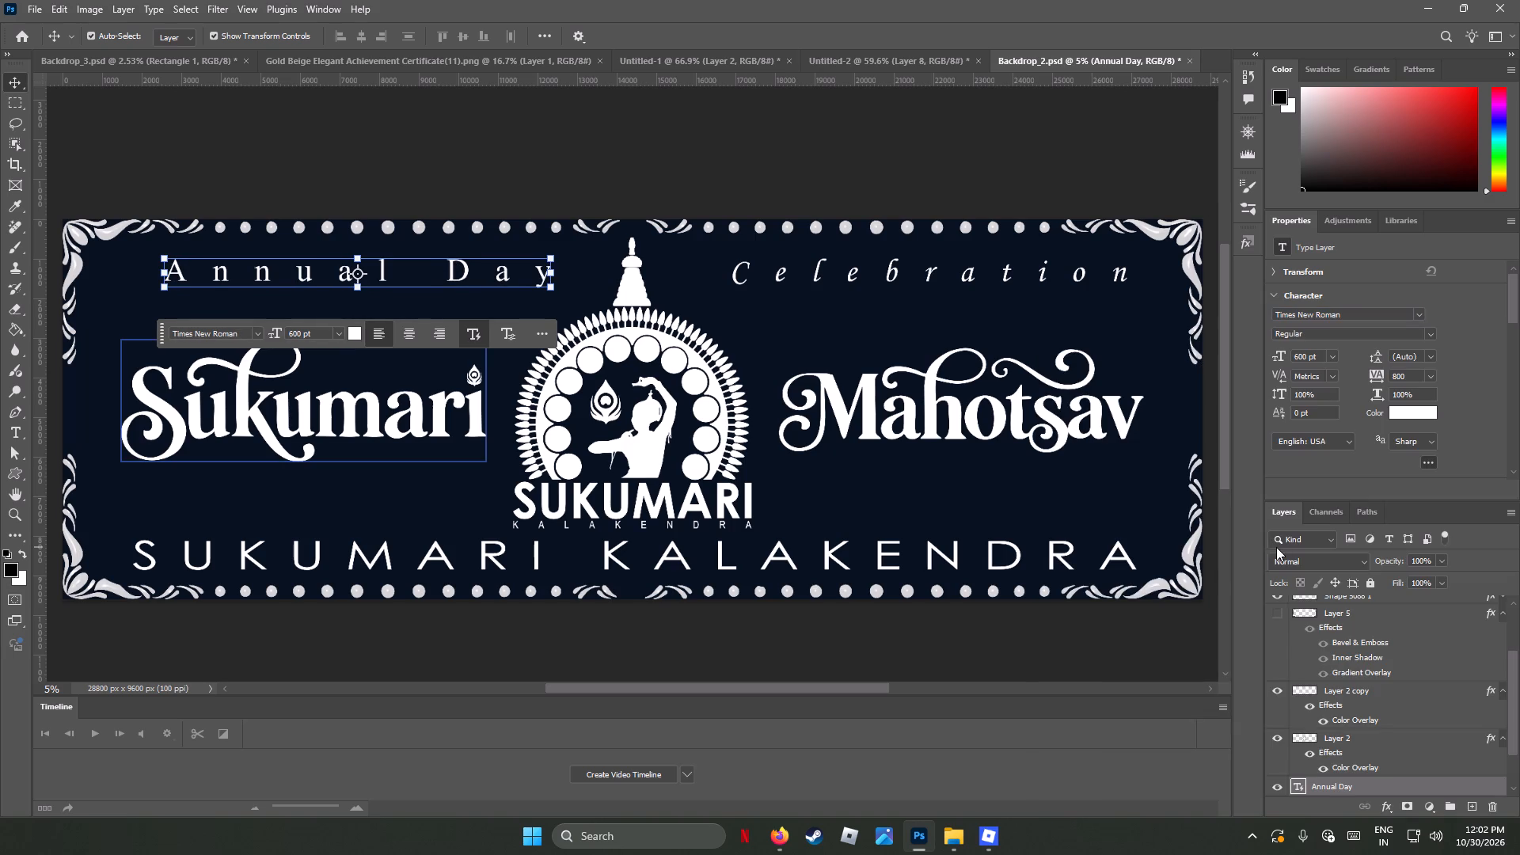
pyautogui.click(600, 144)
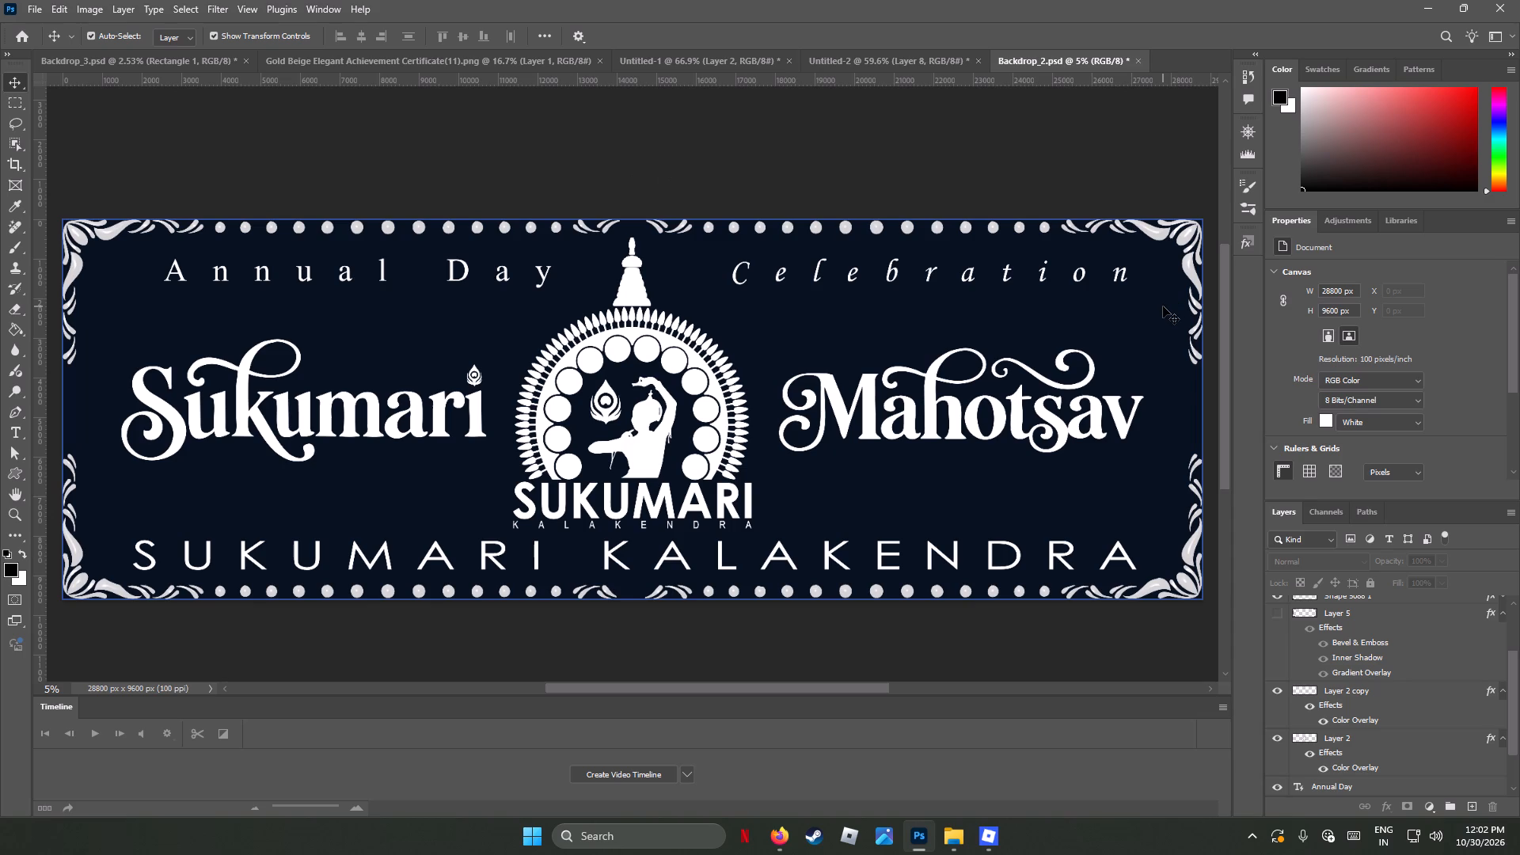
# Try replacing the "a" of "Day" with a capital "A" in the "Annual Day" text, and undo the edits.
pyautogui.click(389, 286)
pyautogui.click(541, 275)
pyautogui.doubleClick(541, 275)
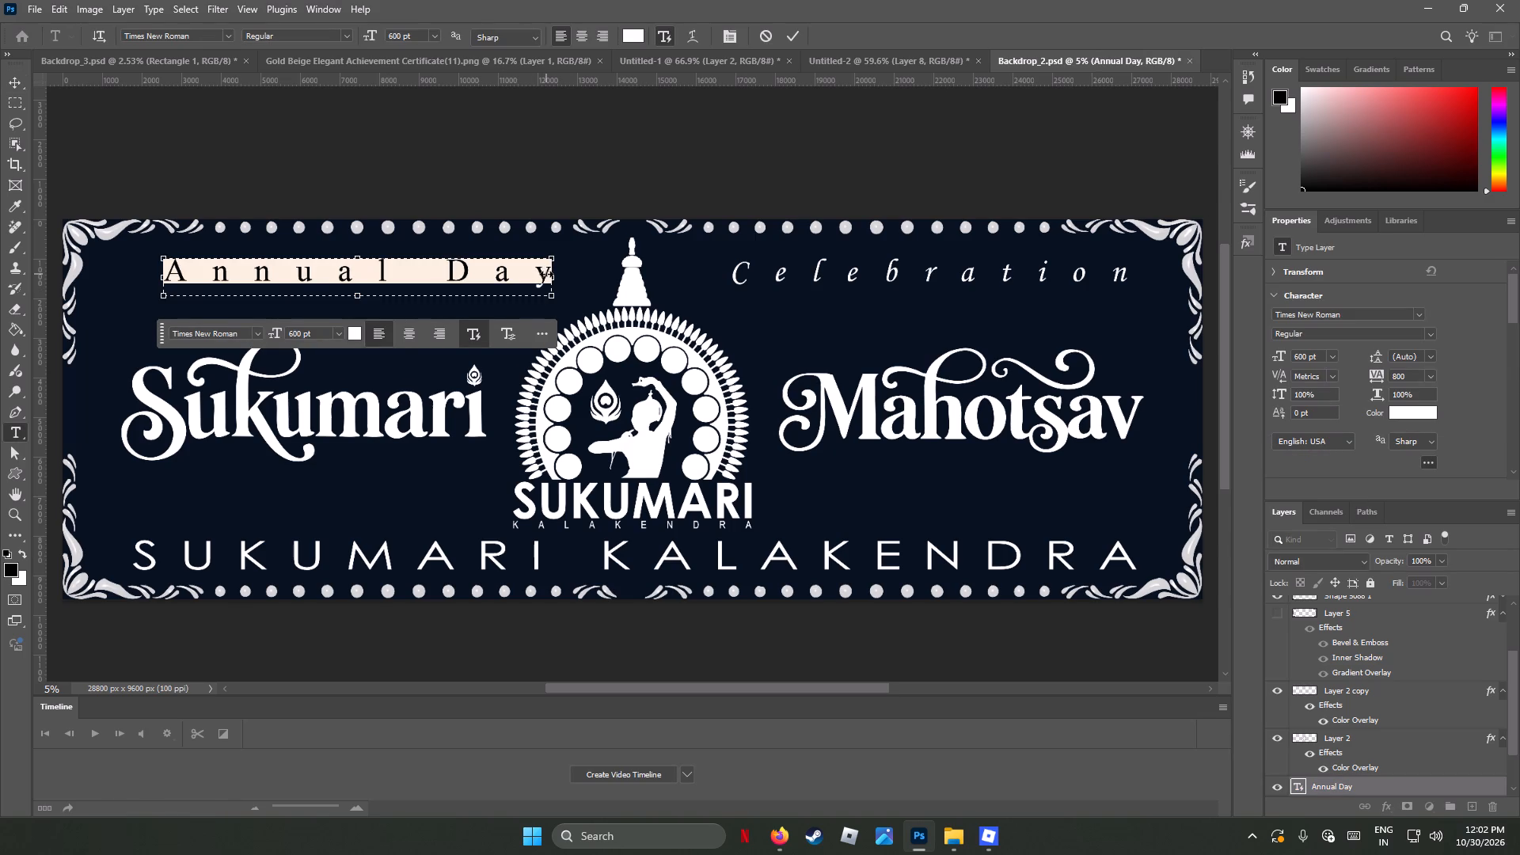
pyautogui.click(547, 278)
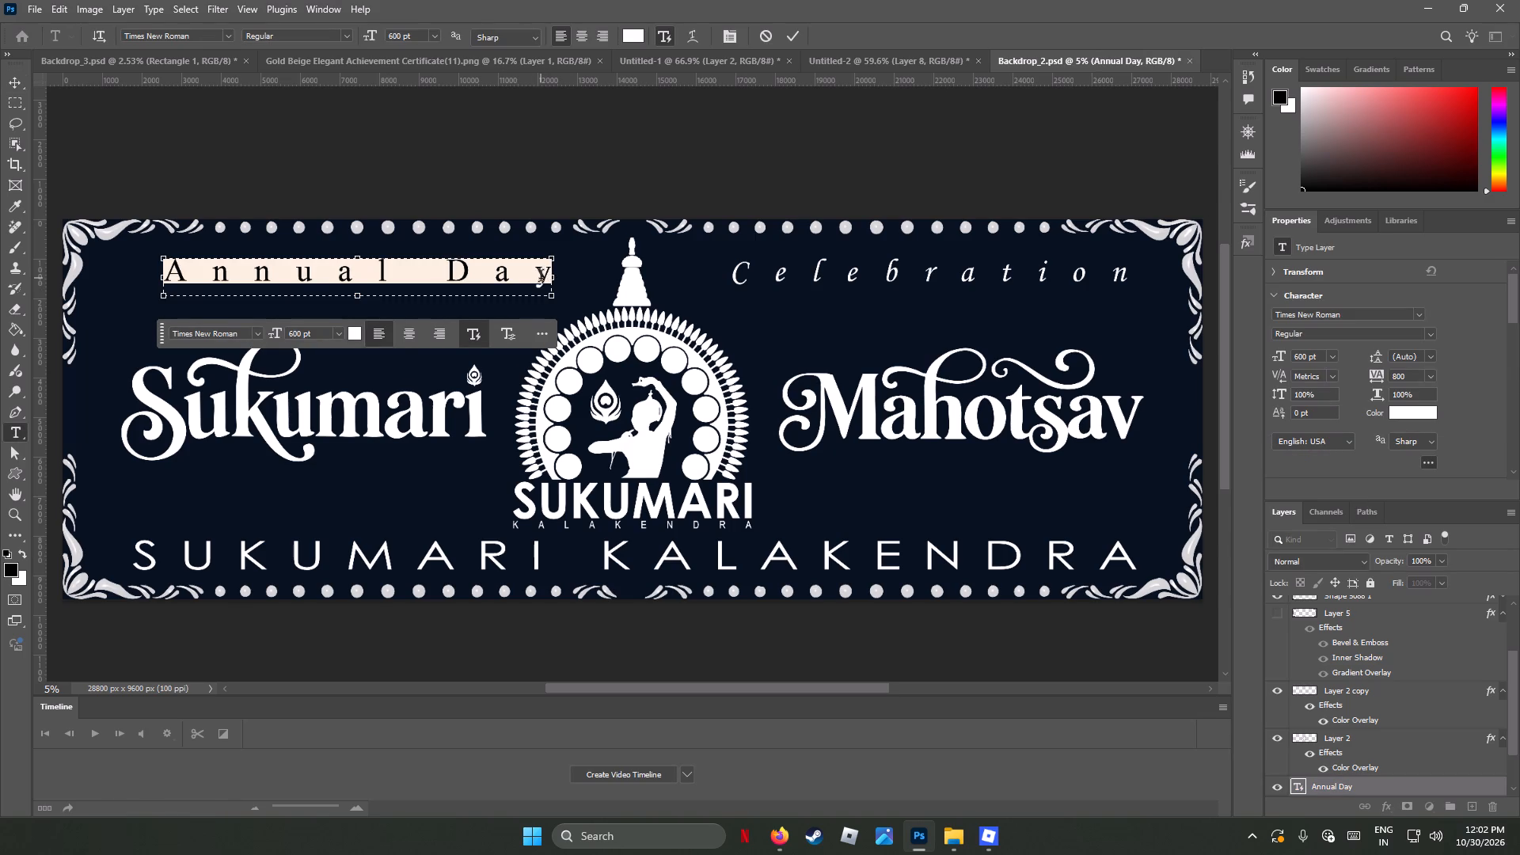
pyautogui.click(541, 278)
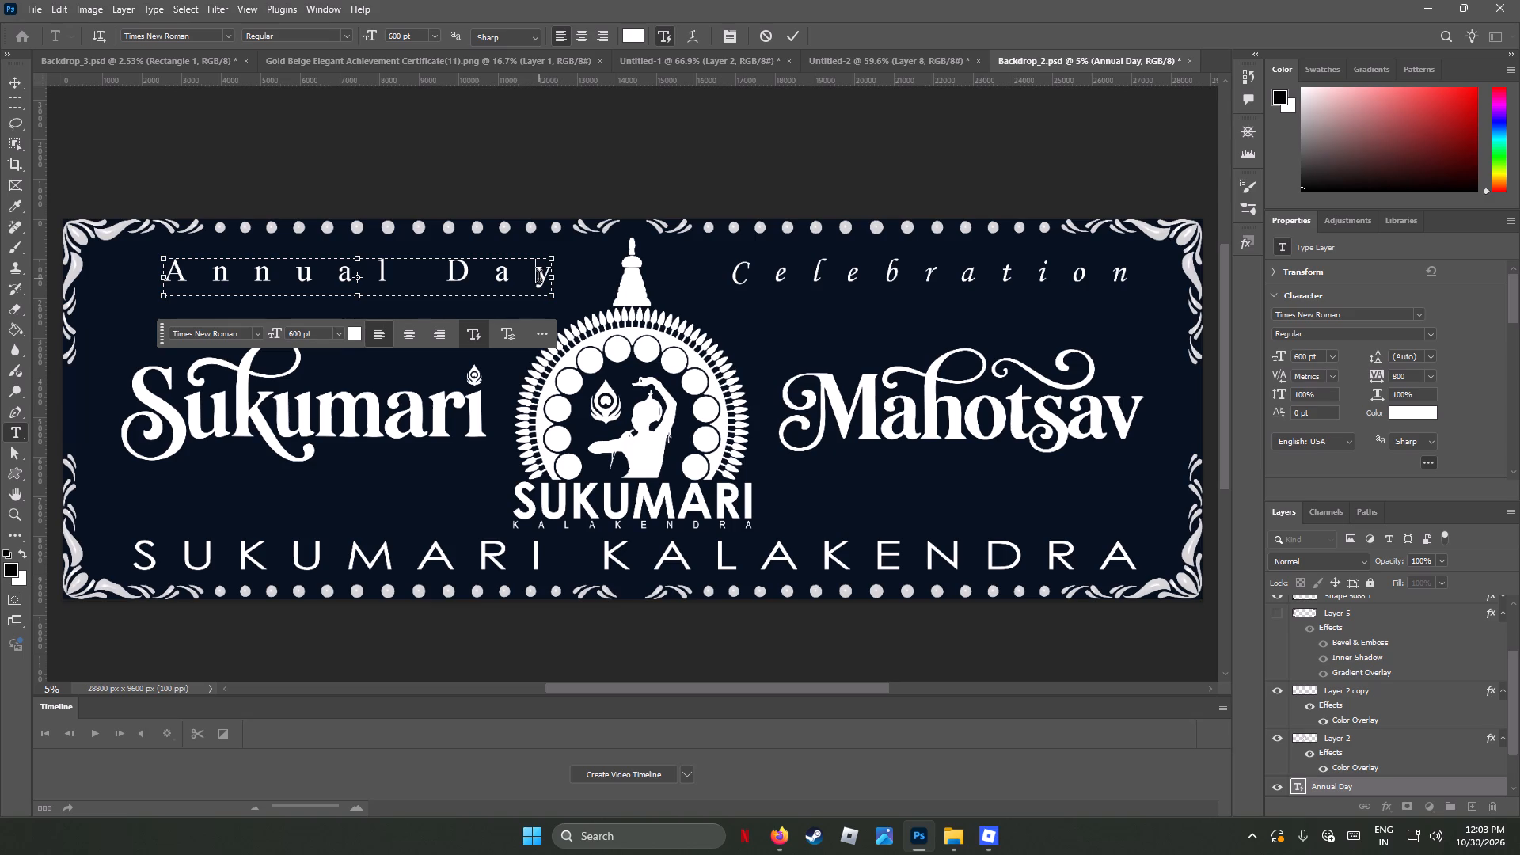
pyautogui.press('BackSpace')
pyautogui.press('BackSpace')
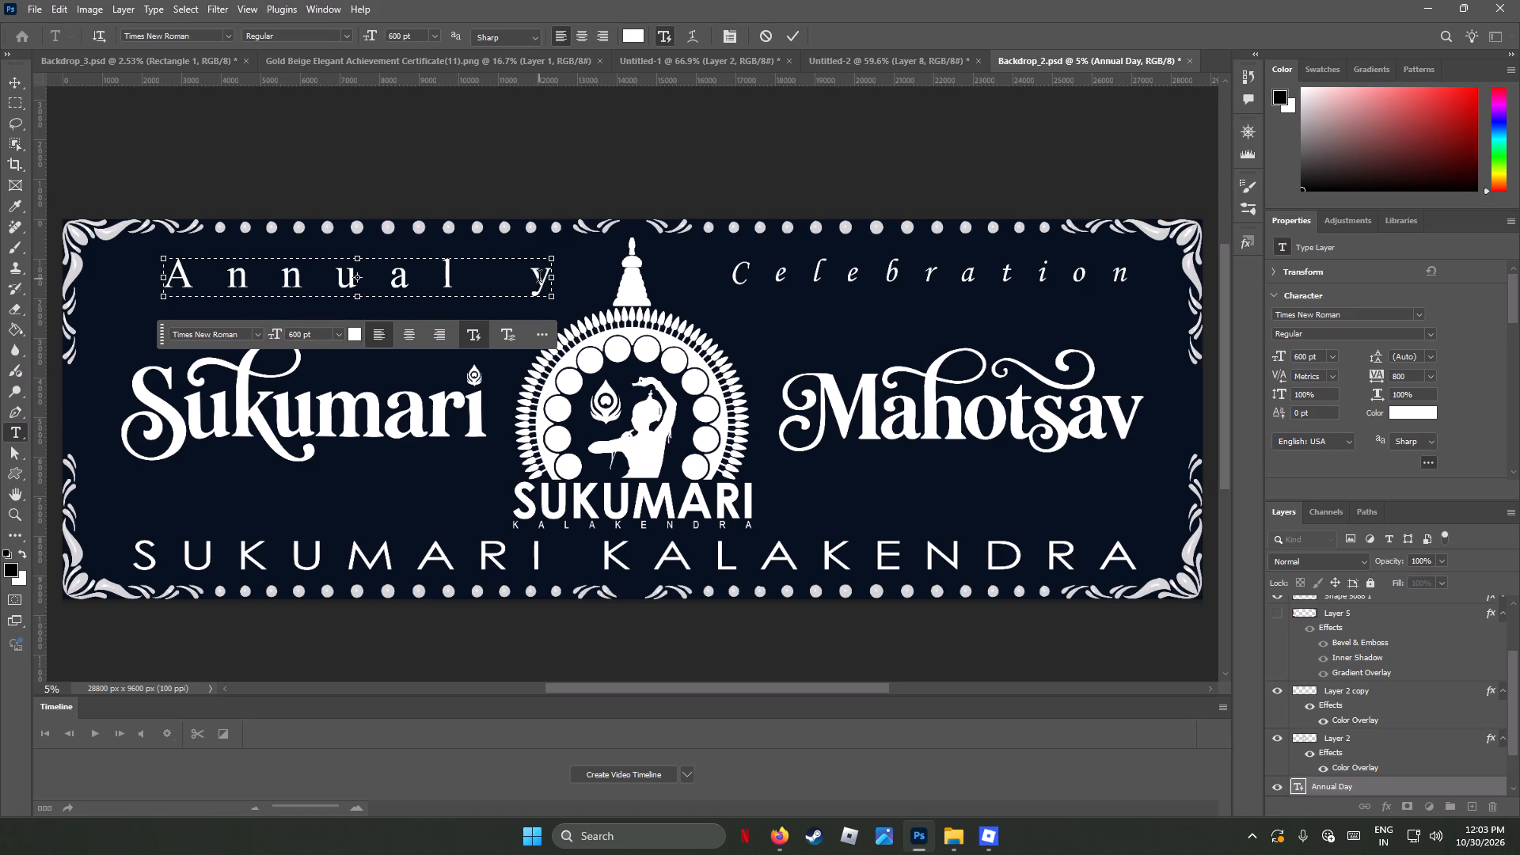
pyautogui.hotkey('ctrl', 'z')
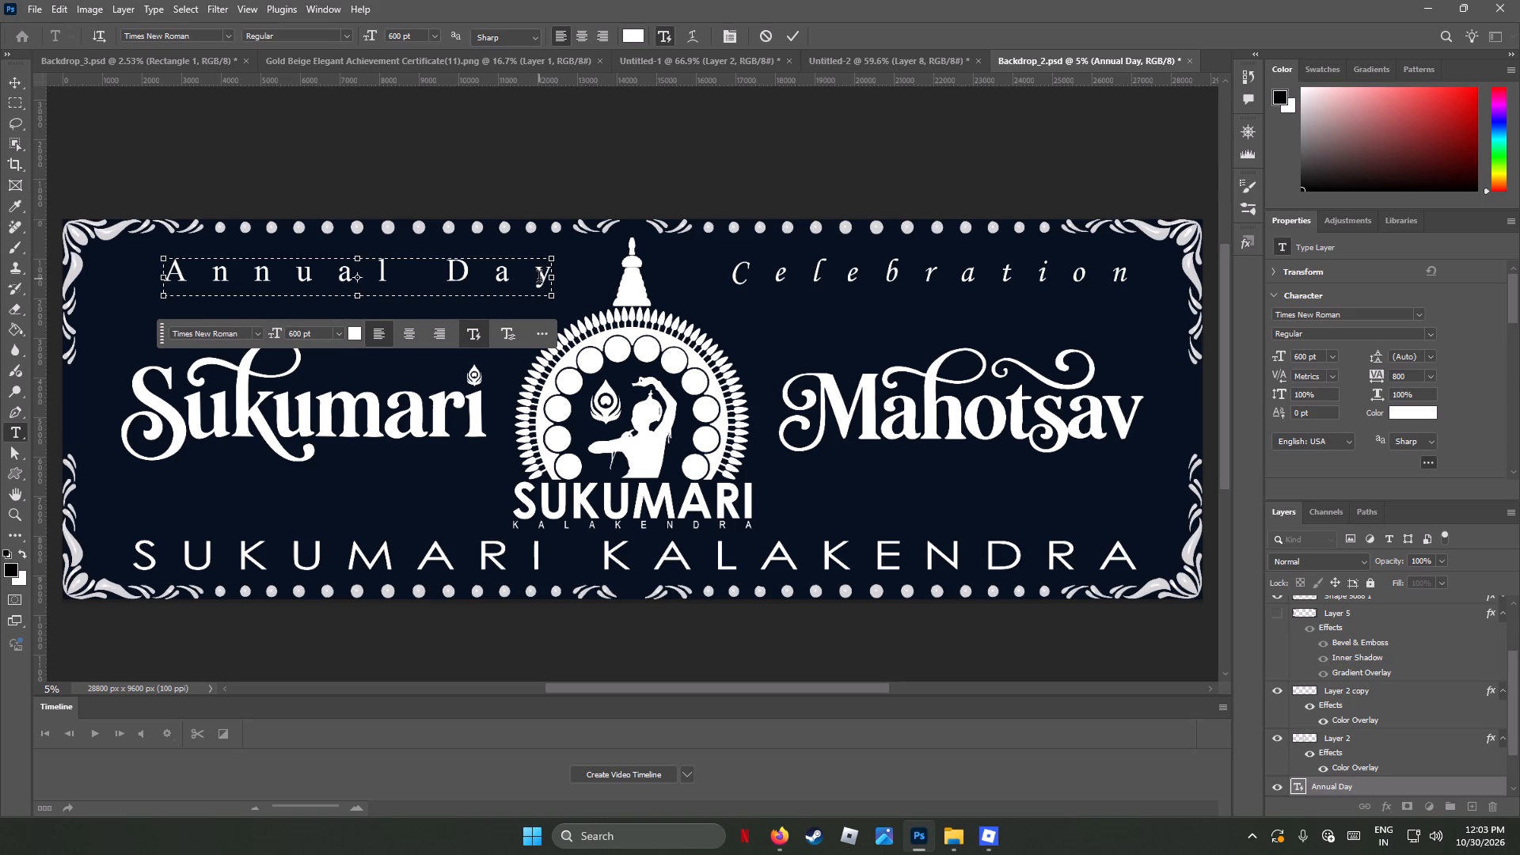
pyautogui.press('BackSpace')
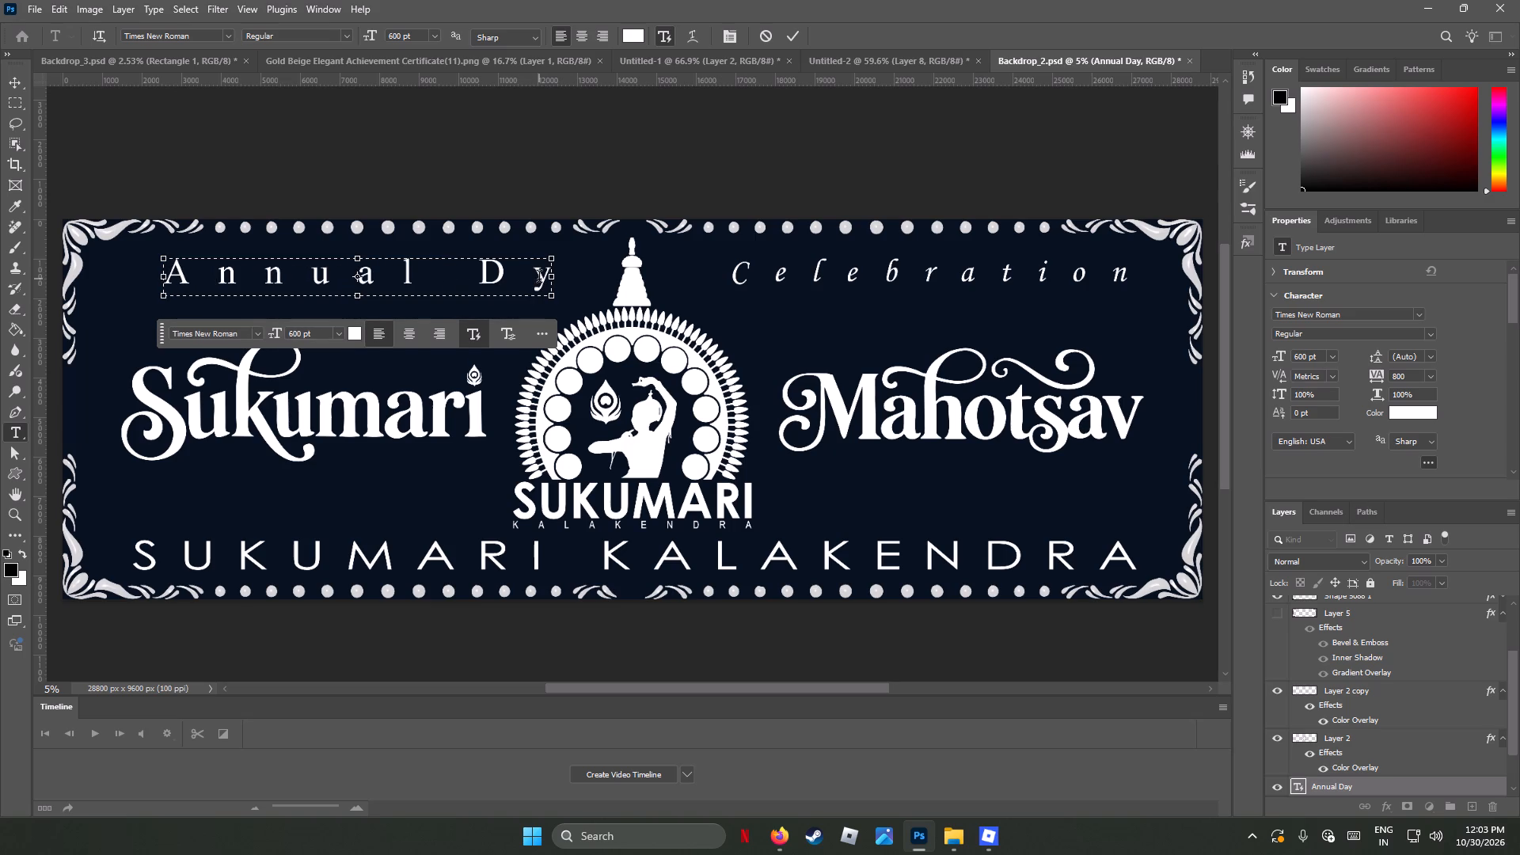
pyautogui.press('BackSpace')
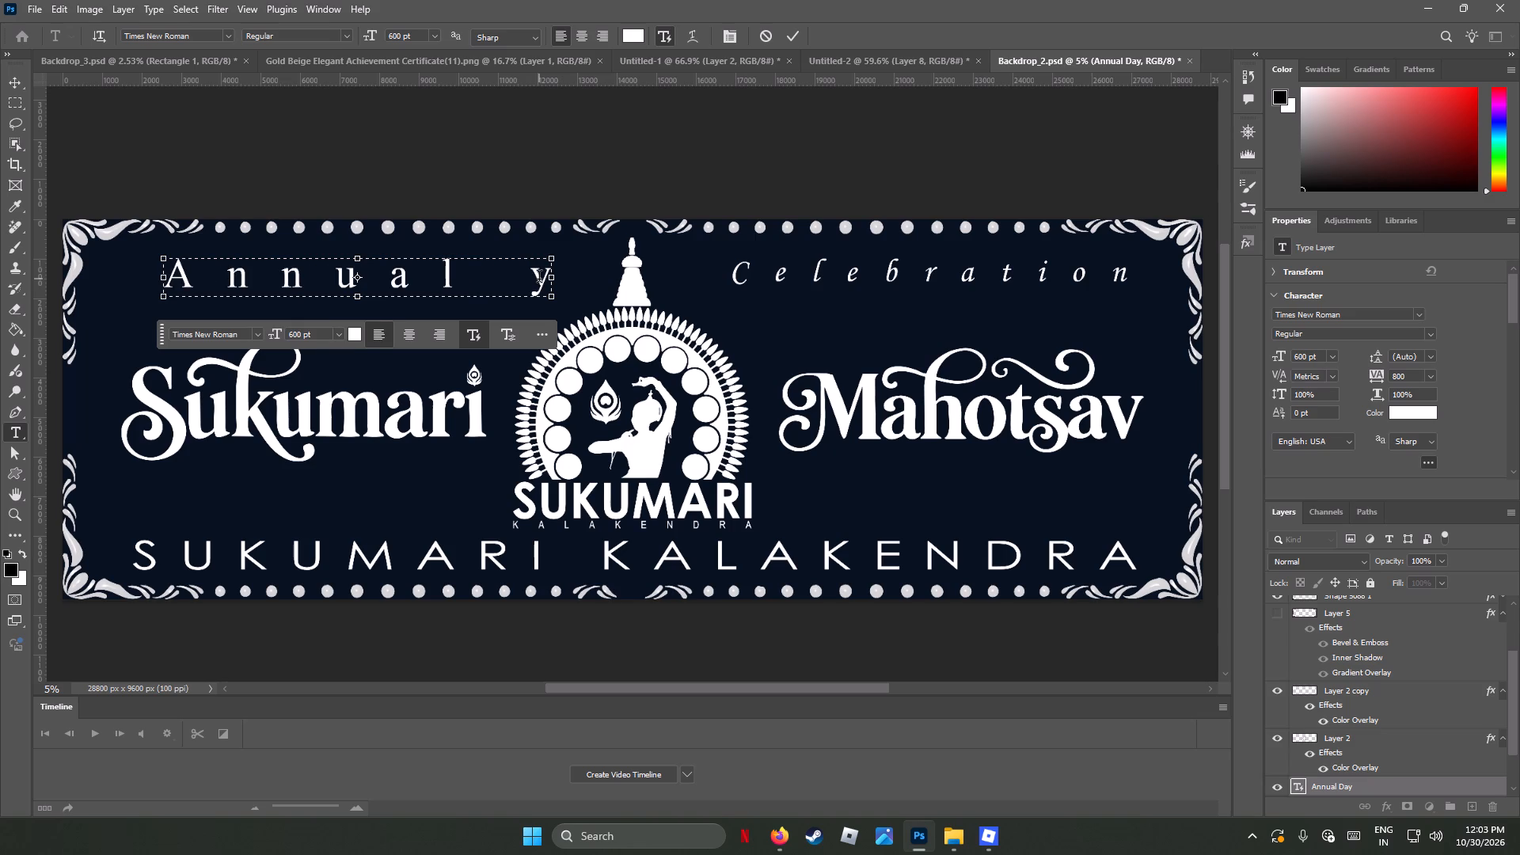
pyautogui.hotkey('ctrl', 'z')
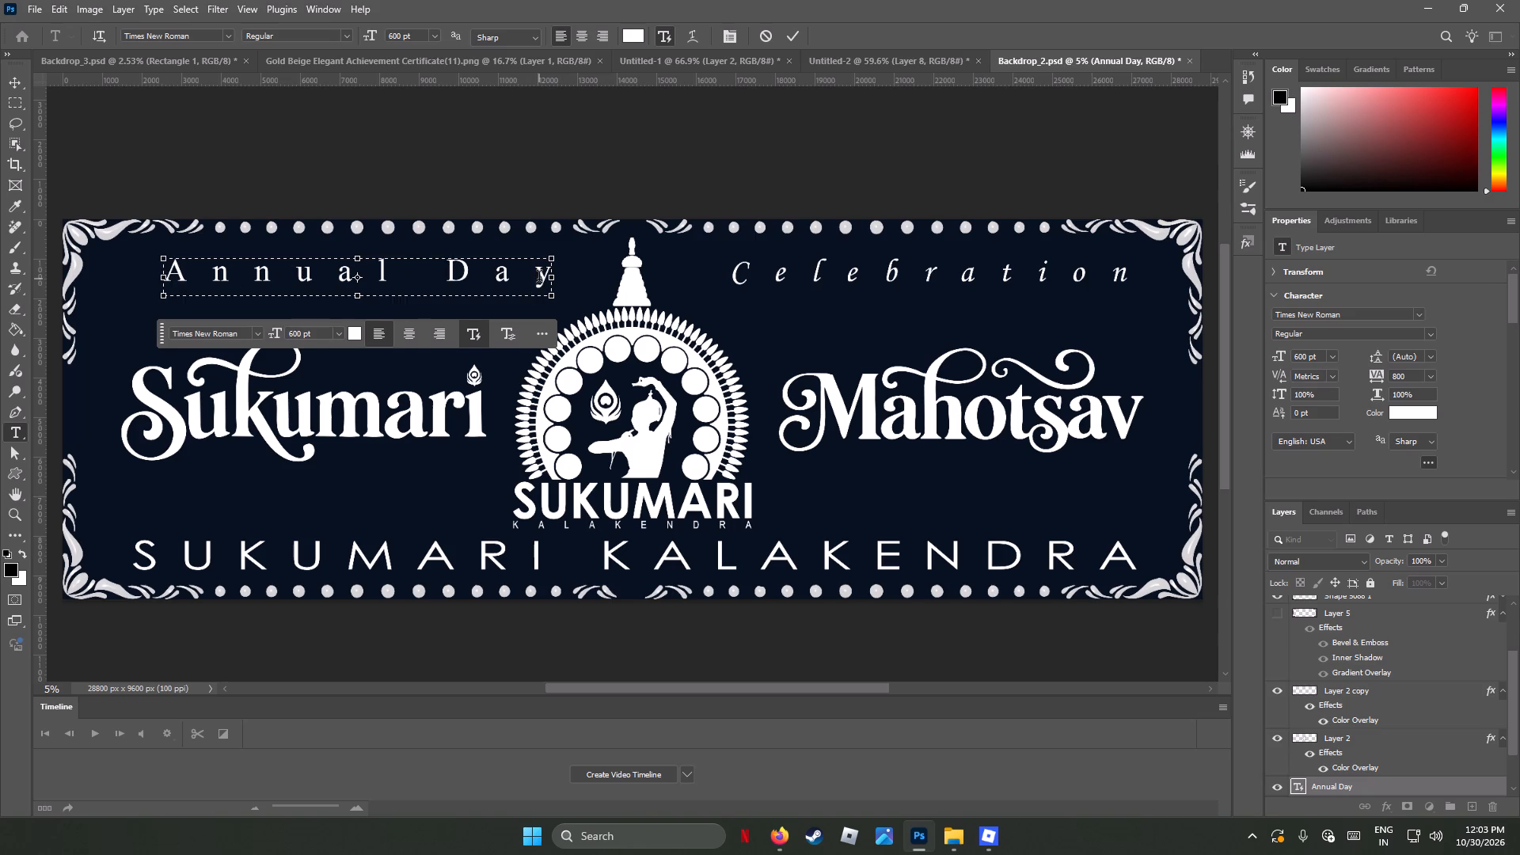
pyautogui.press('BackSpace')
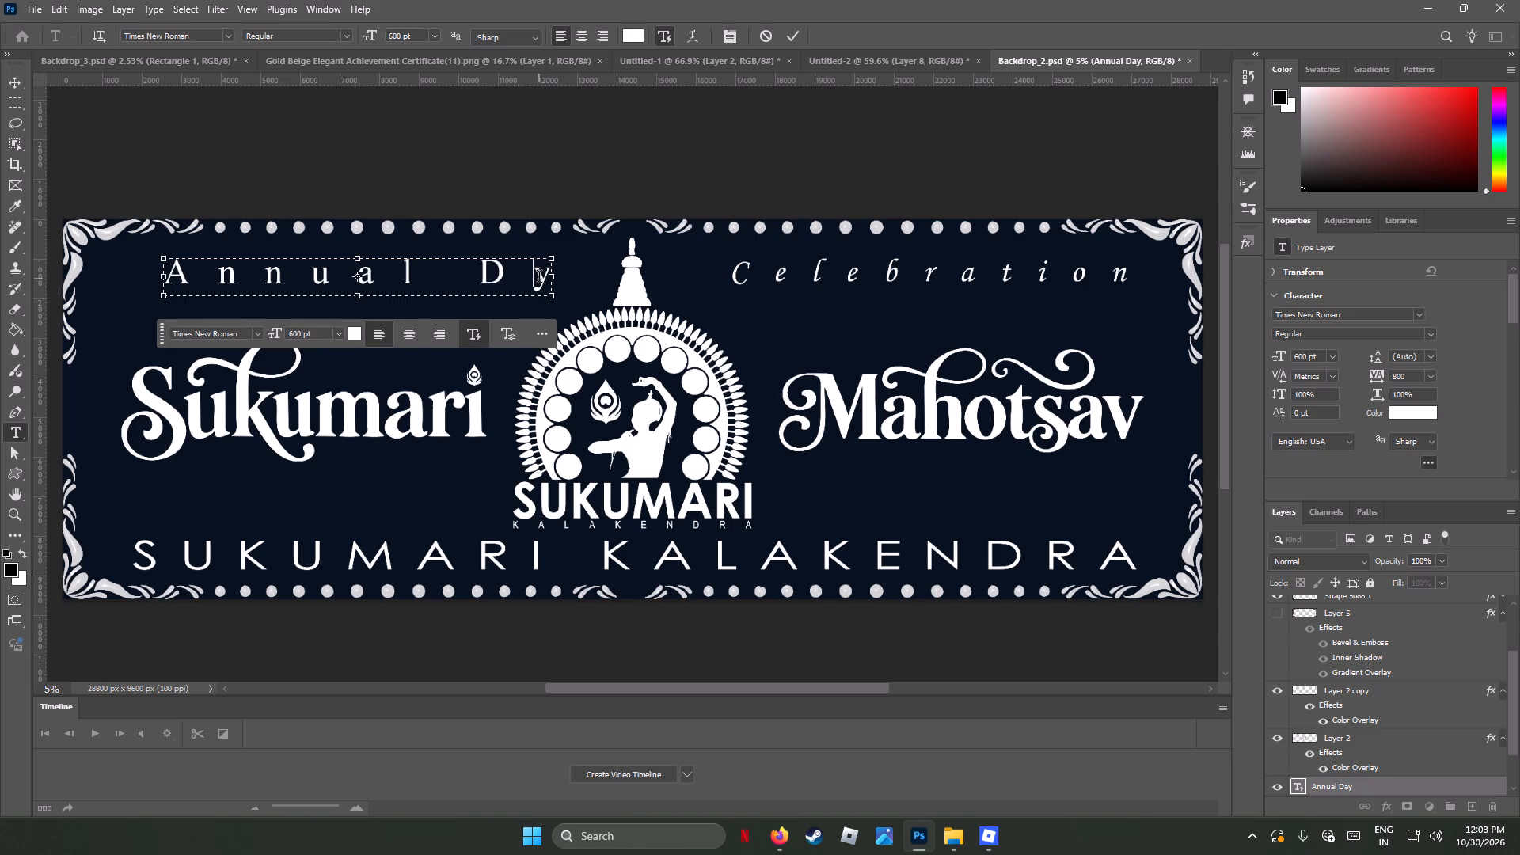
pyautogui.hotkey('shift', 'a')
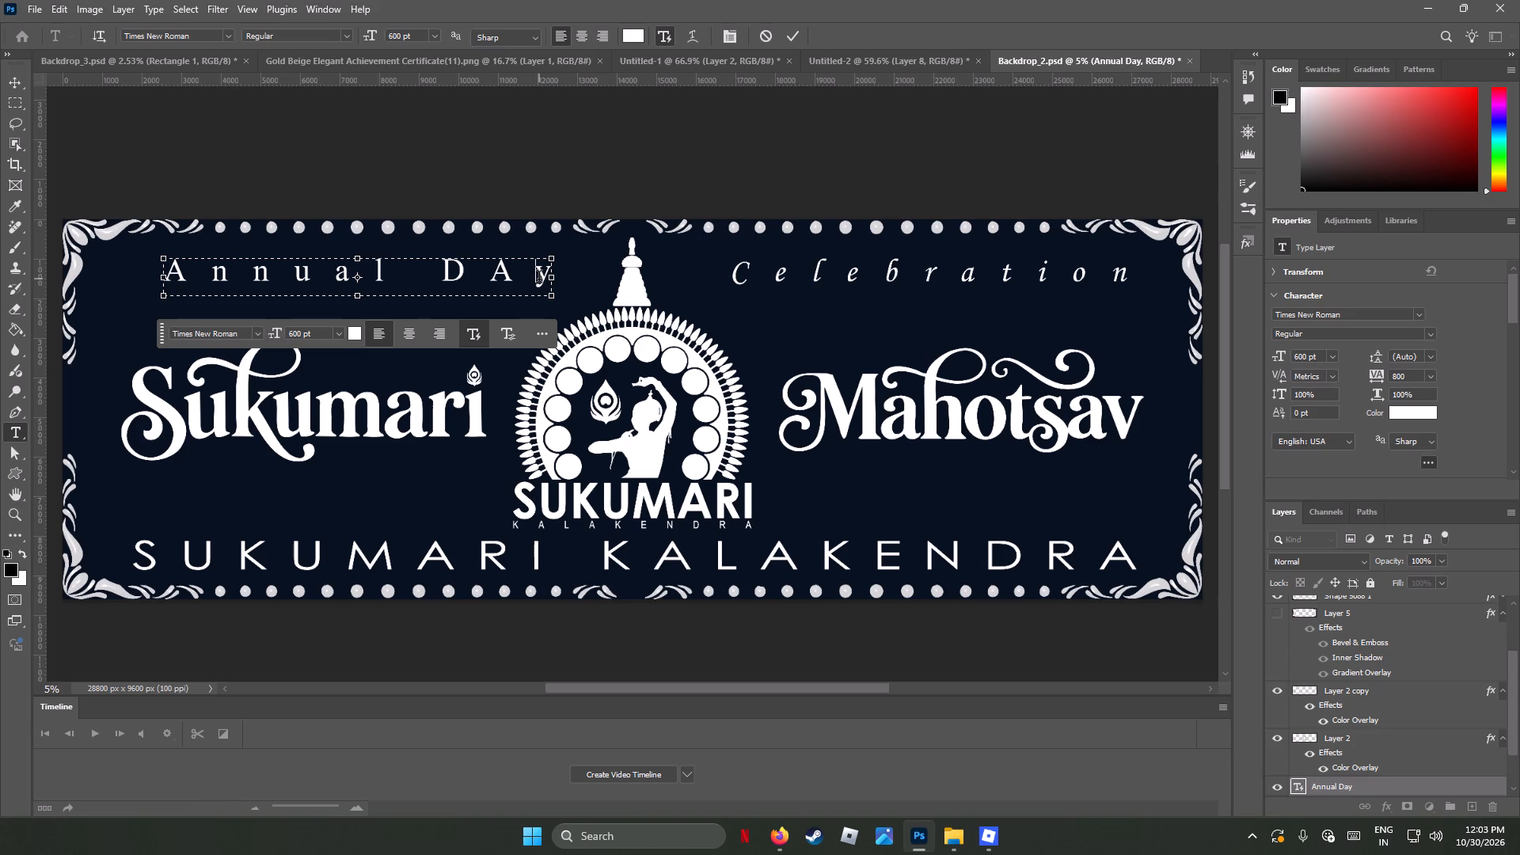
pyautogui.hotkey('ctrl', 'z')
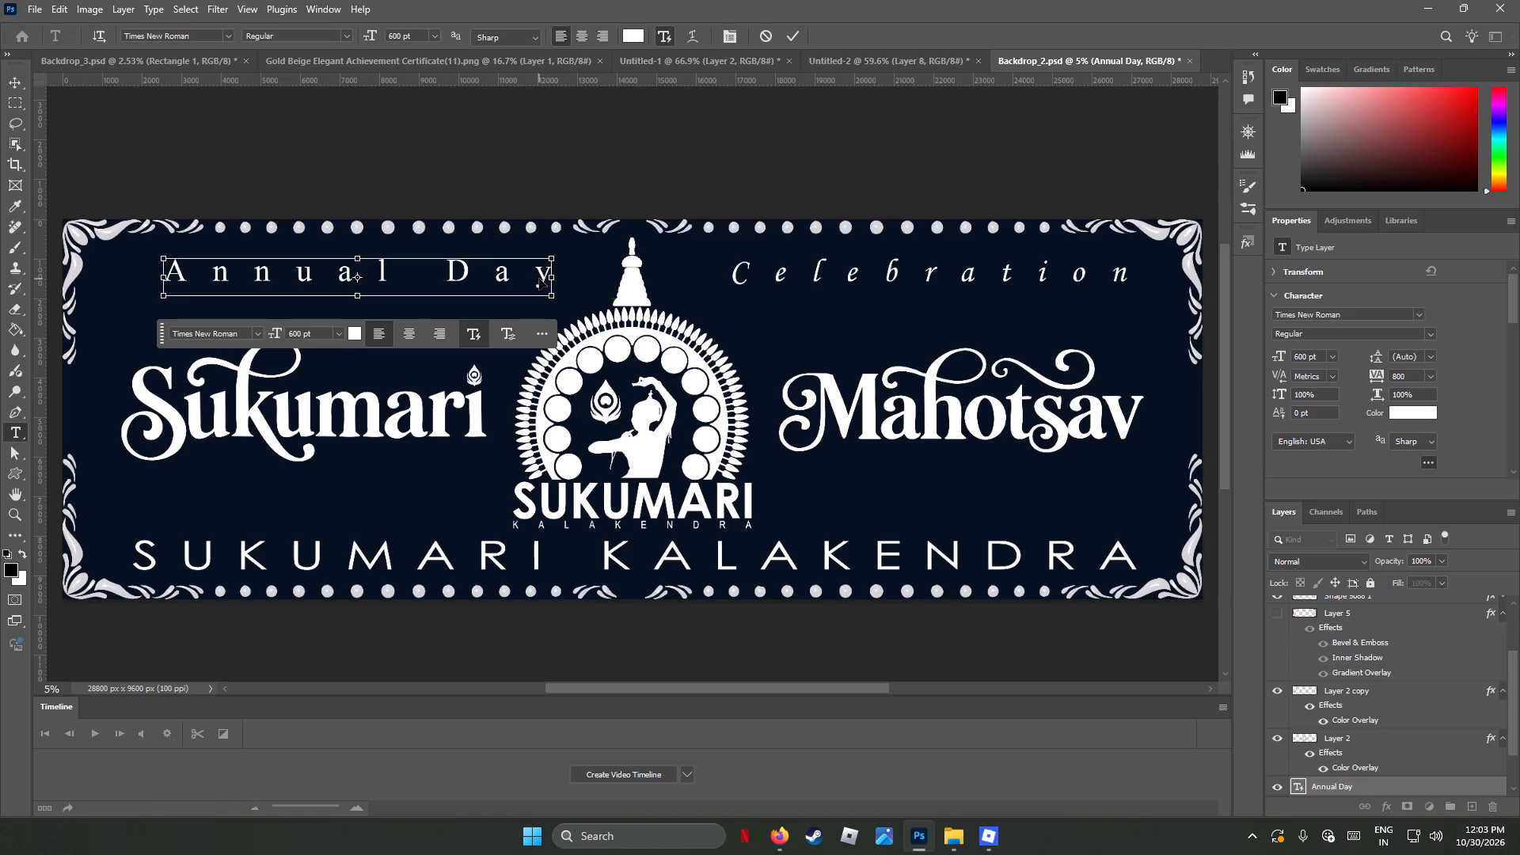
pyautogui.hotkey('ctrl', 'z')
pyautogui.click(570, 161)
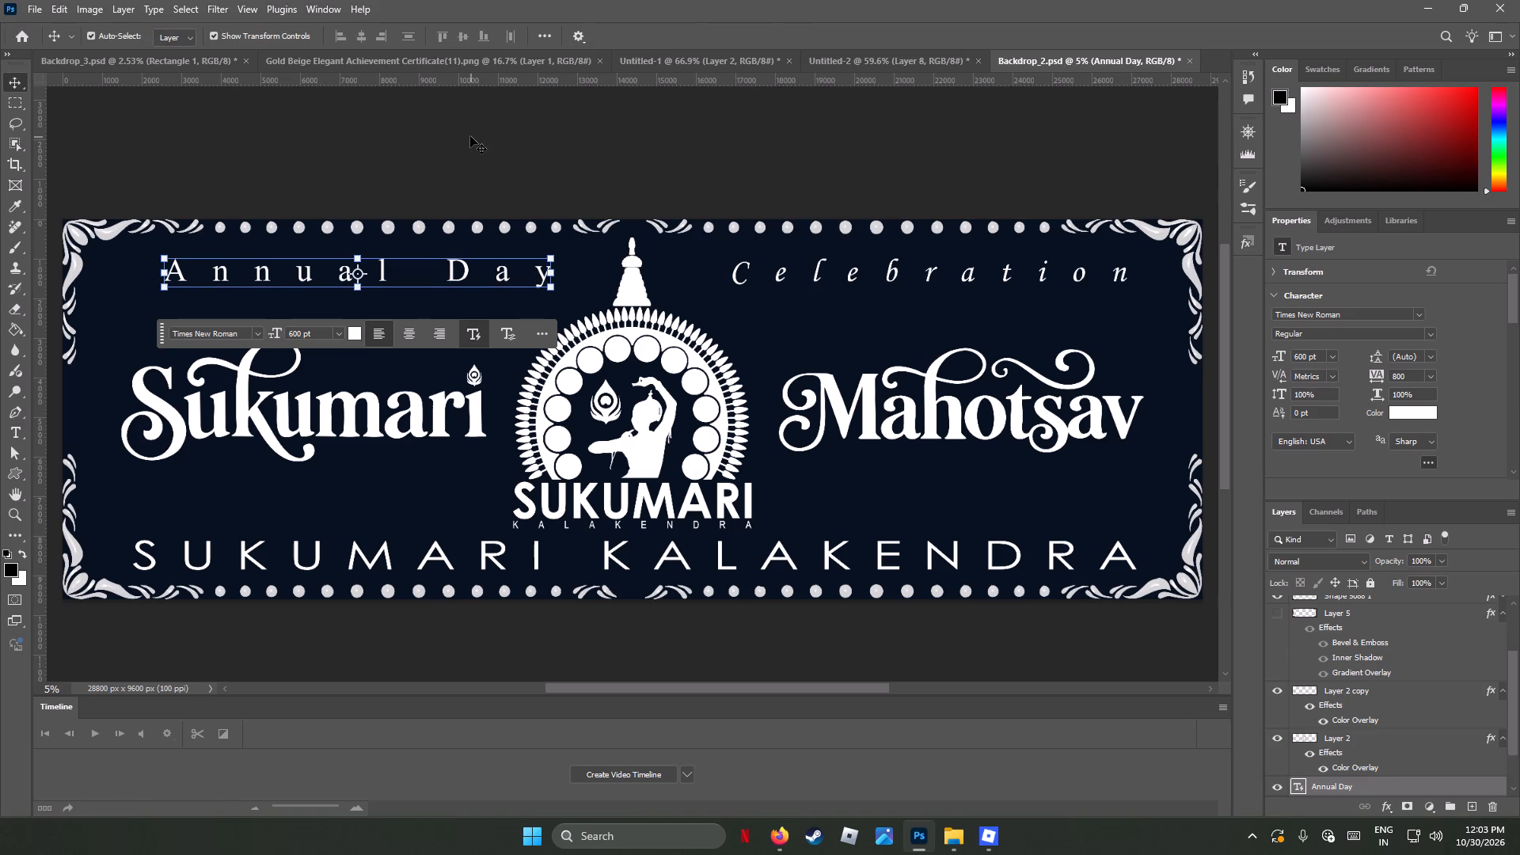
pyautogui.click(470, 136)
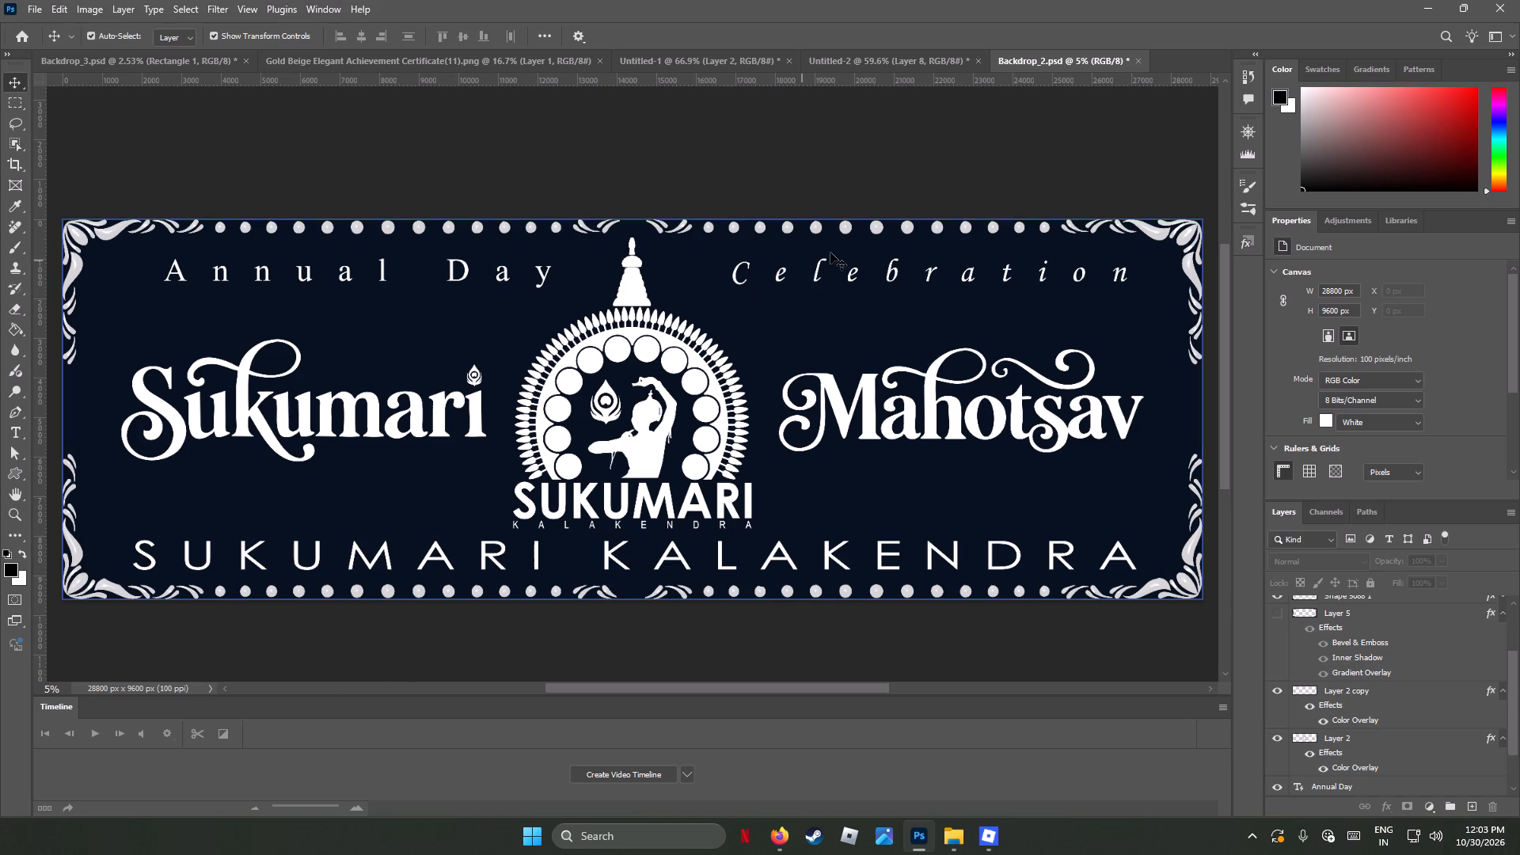
# Set the "Celebration" text's font to Times New Roman to match the "Annual Day" text.
pyautogui.click(842, 275)
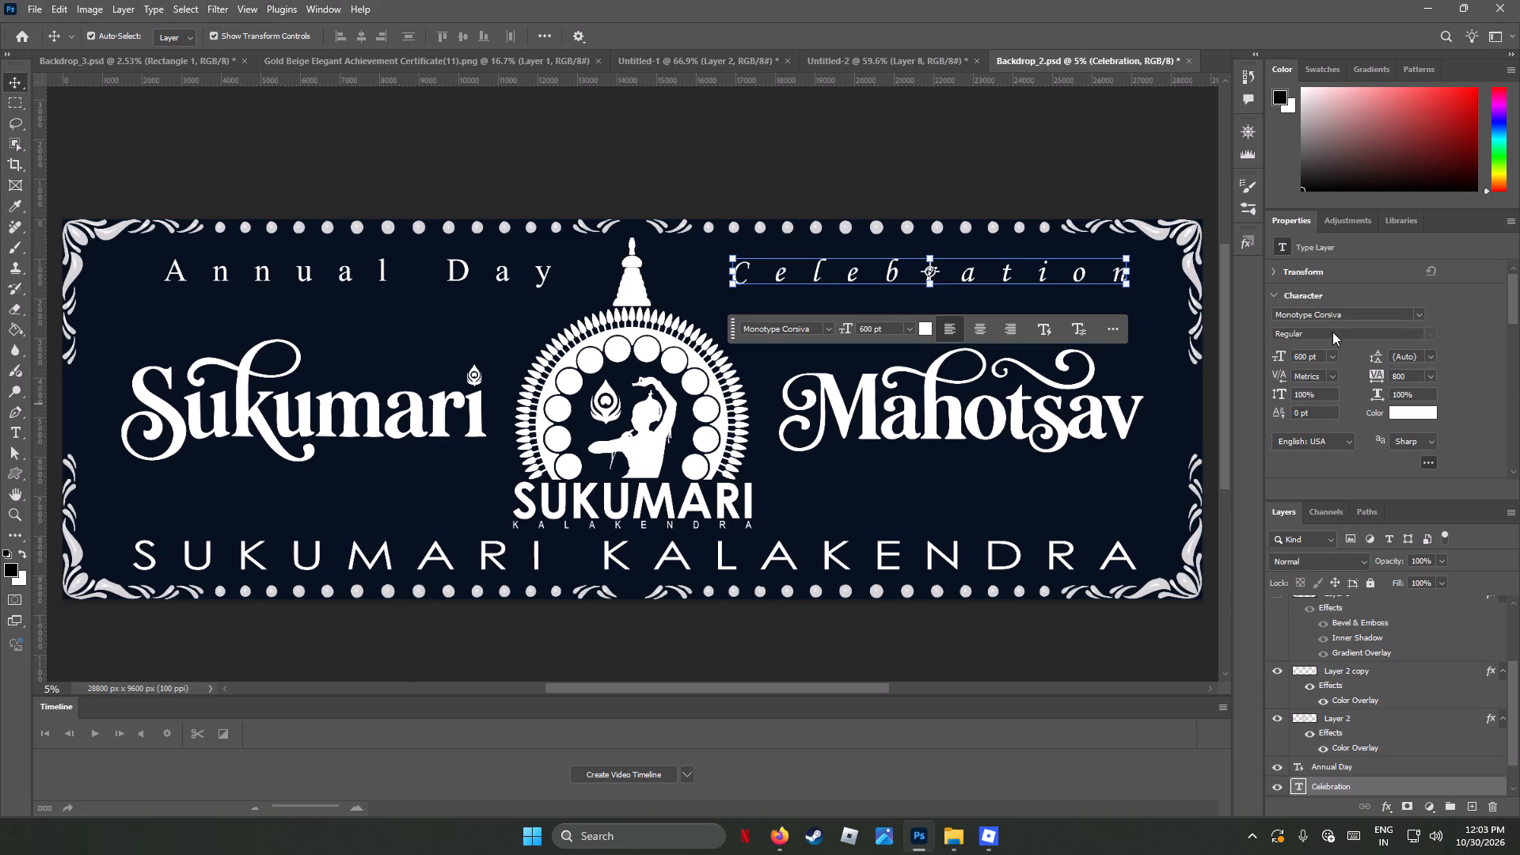
pyautogui.click(1332, 332)
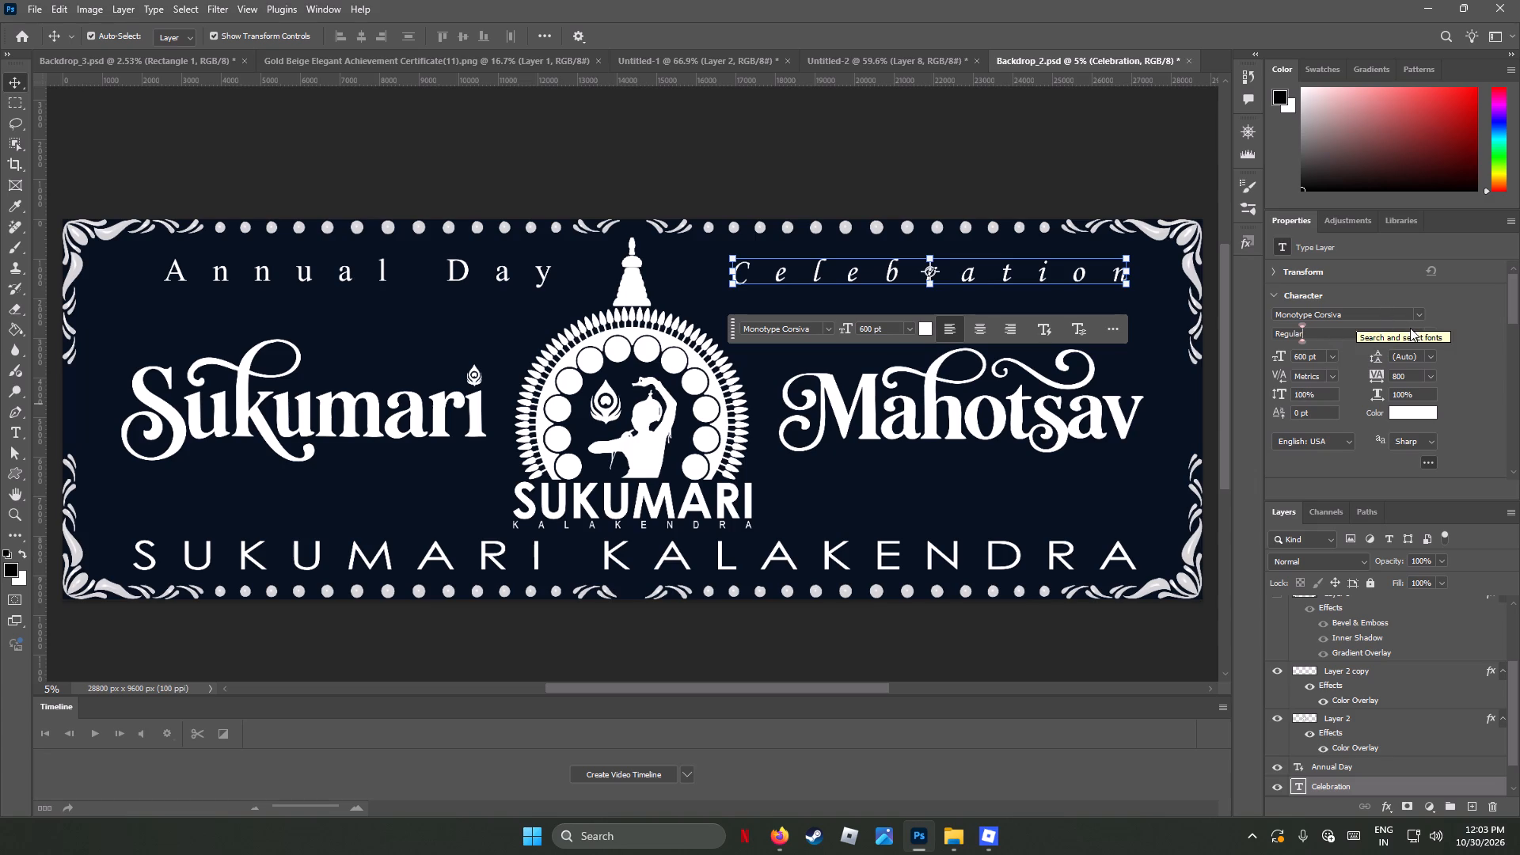
pyautogui.click(1423, 321)
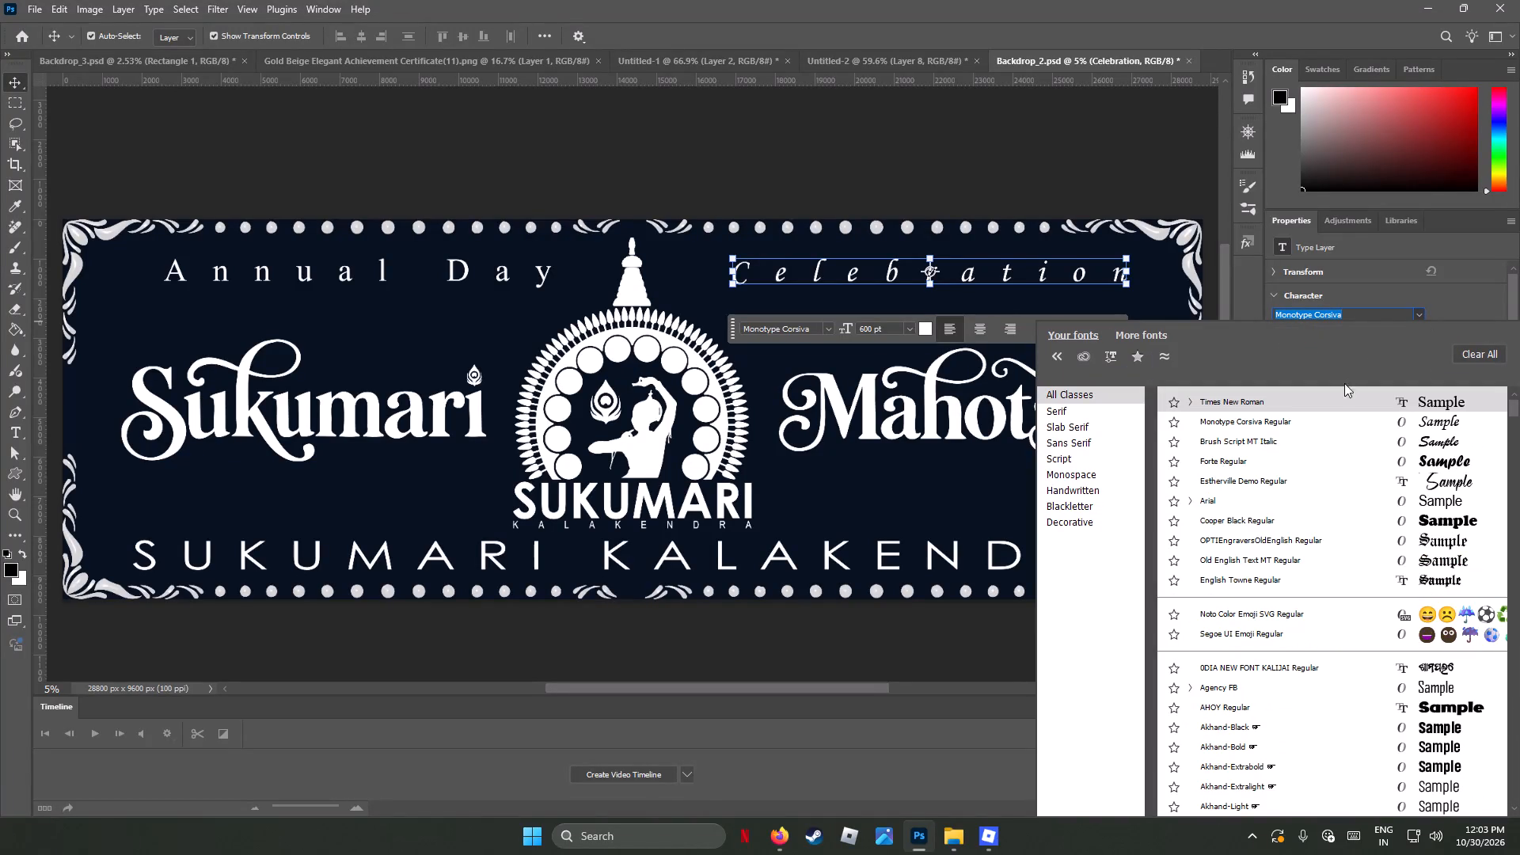
pyautogui.click(1248, 401)
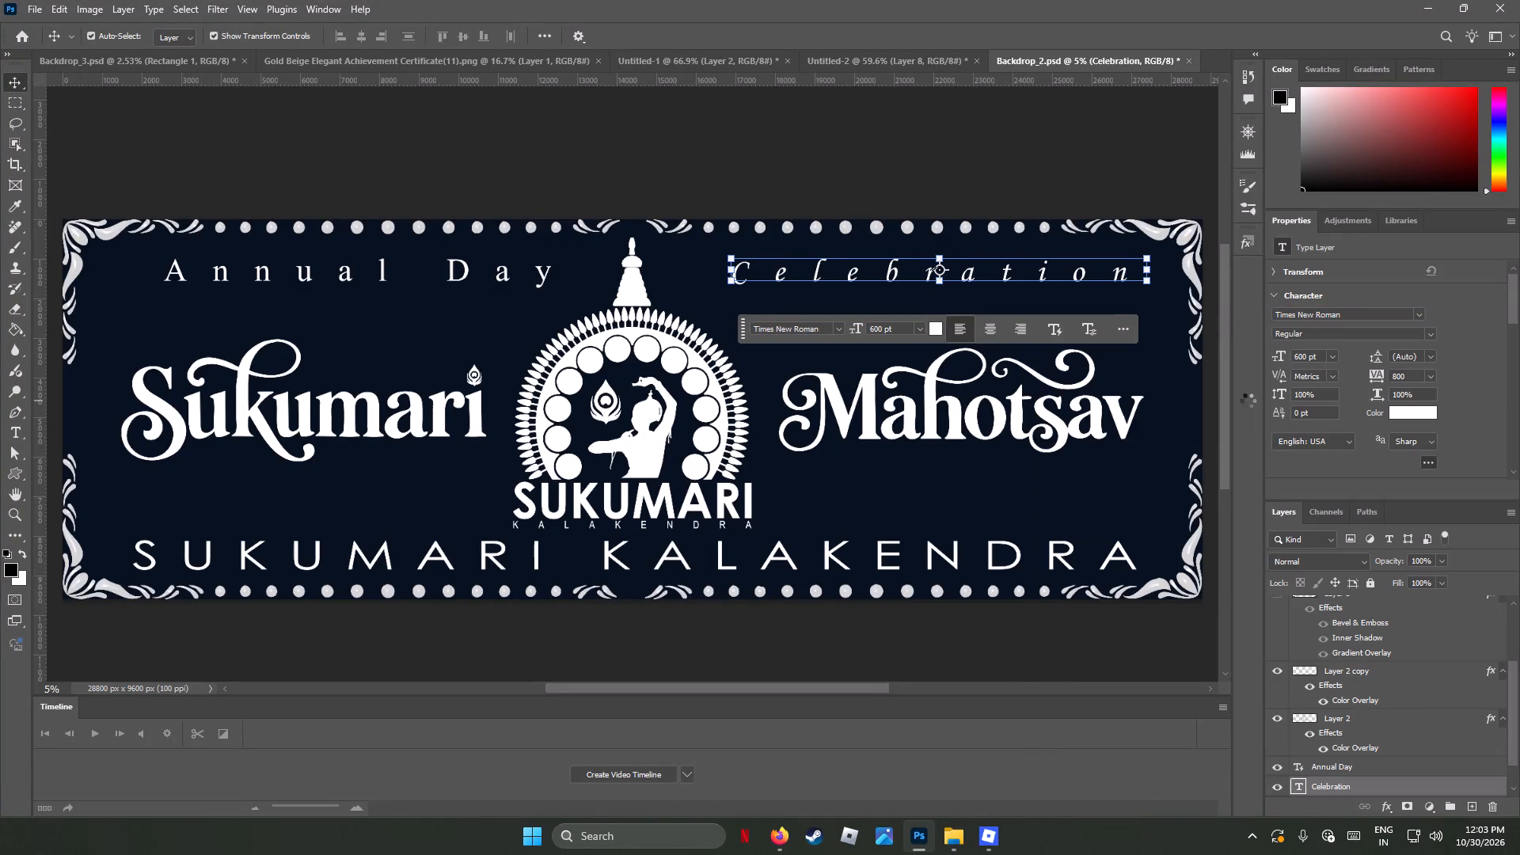
pyautogui.click(851, 120)
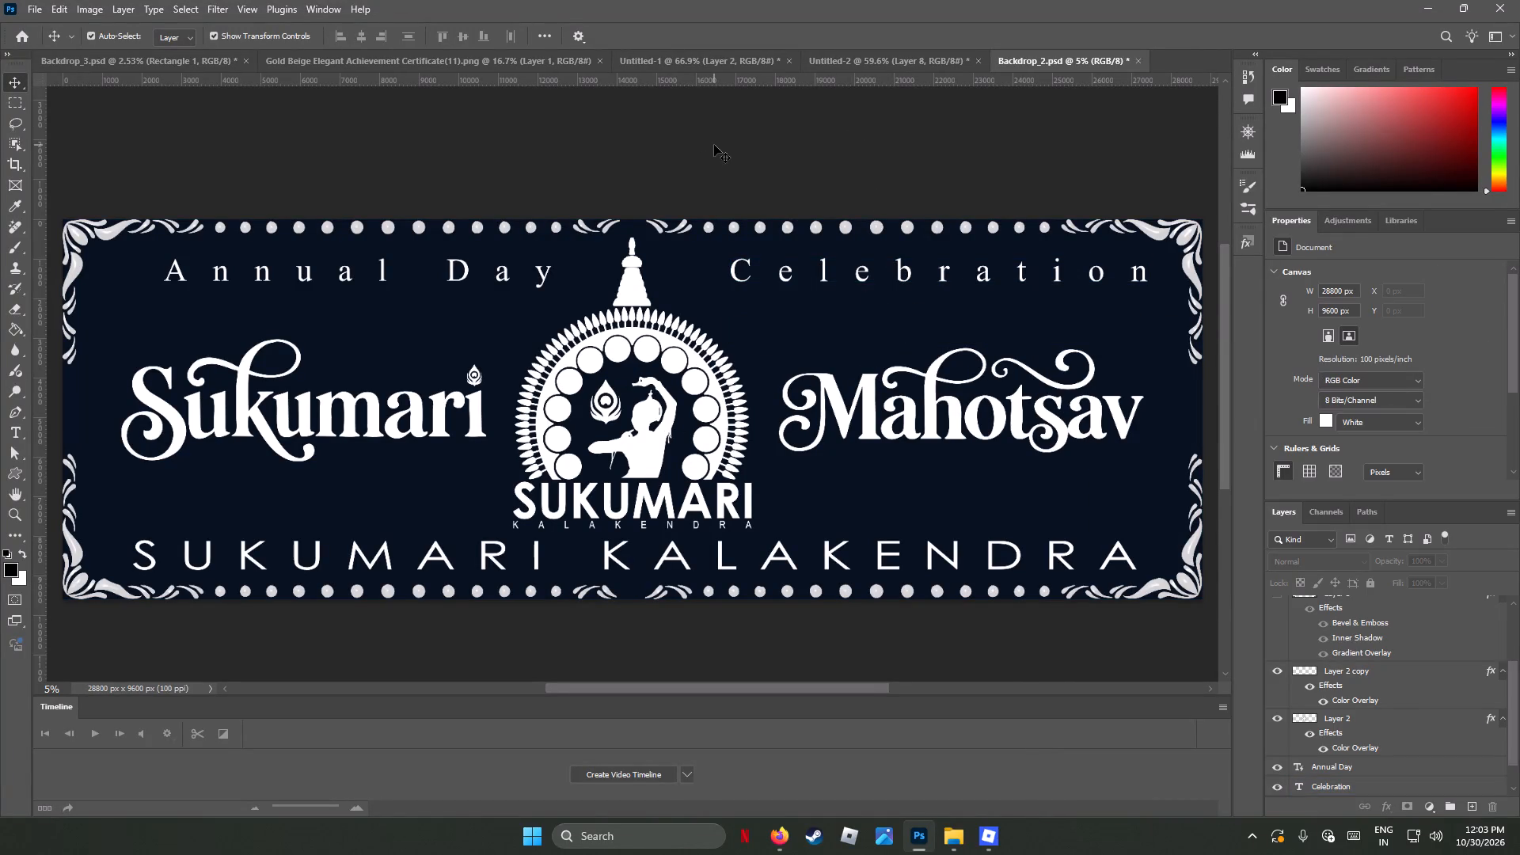
# Move the "Celebration" text about 91 px left and 87 px down above the "Mahotsav" lettering.
pyautogui.click(939, 281)
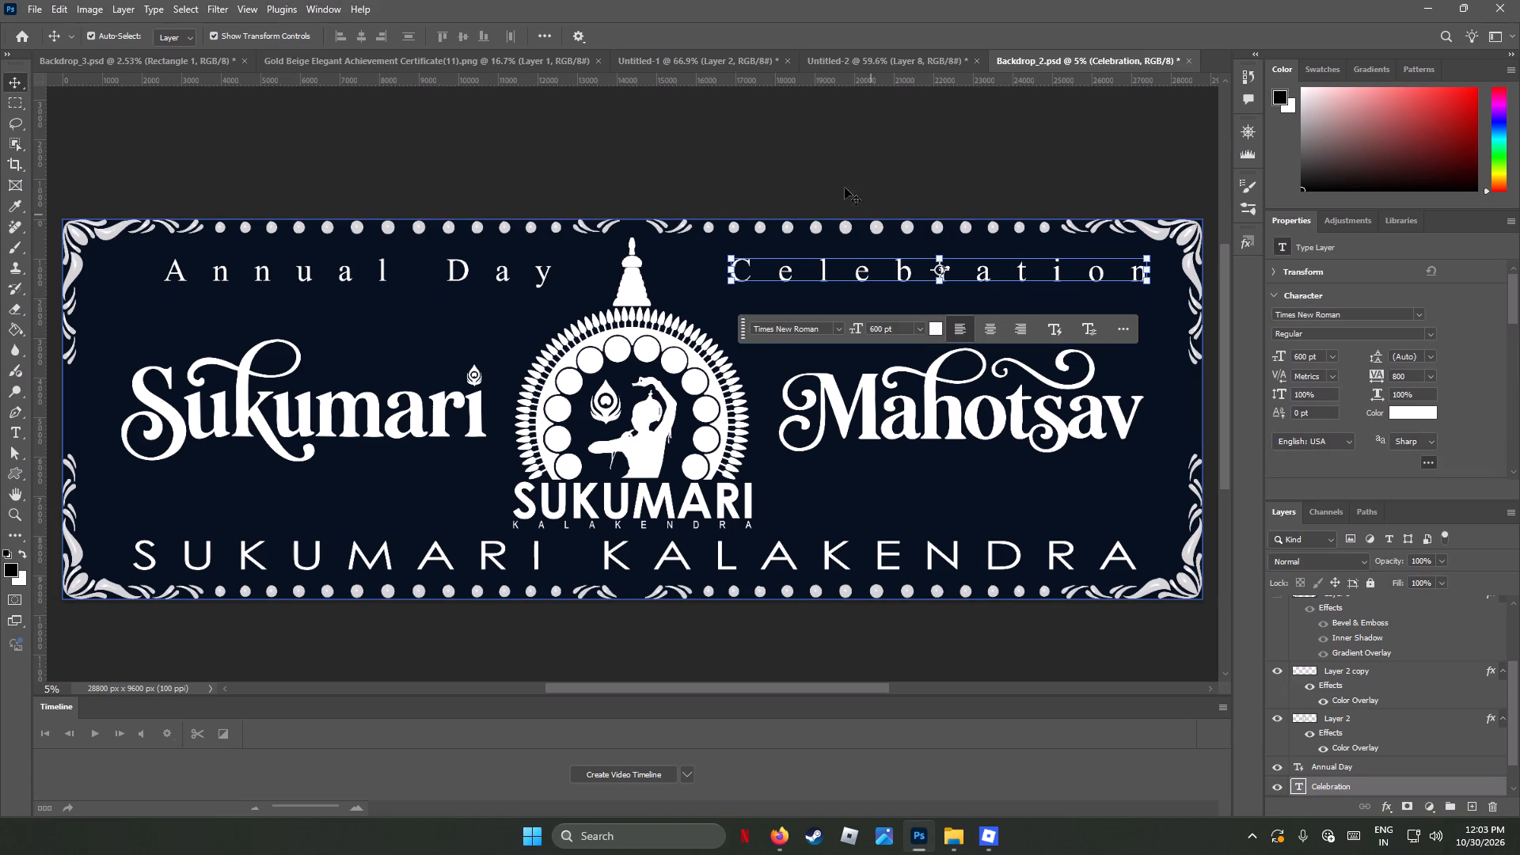
pyautogui.click(810, 141)
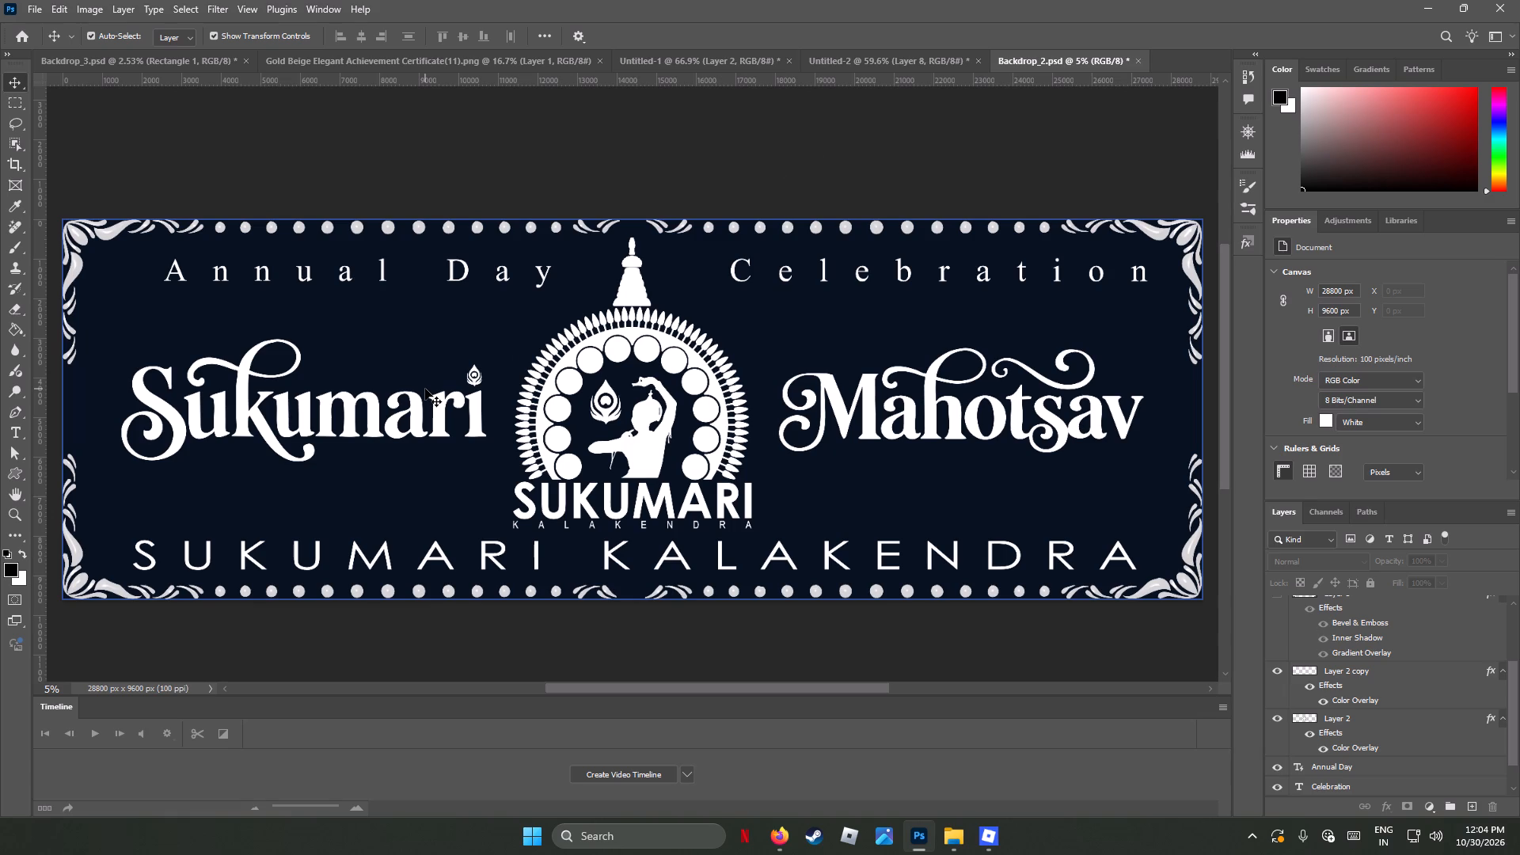
pyautogui.click(814, 277)
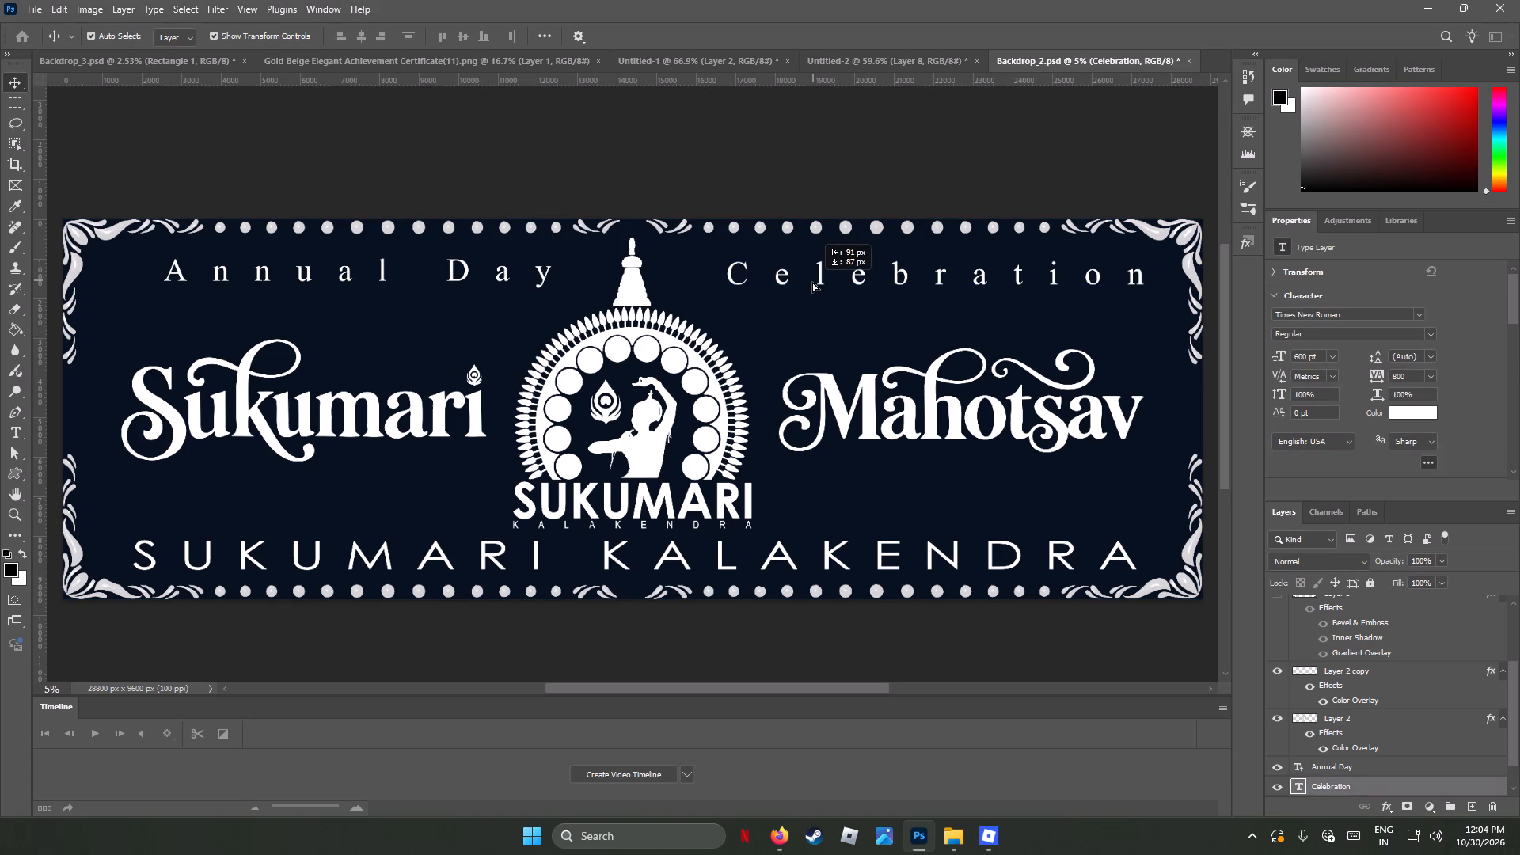
pyautogui.click(750, 177)
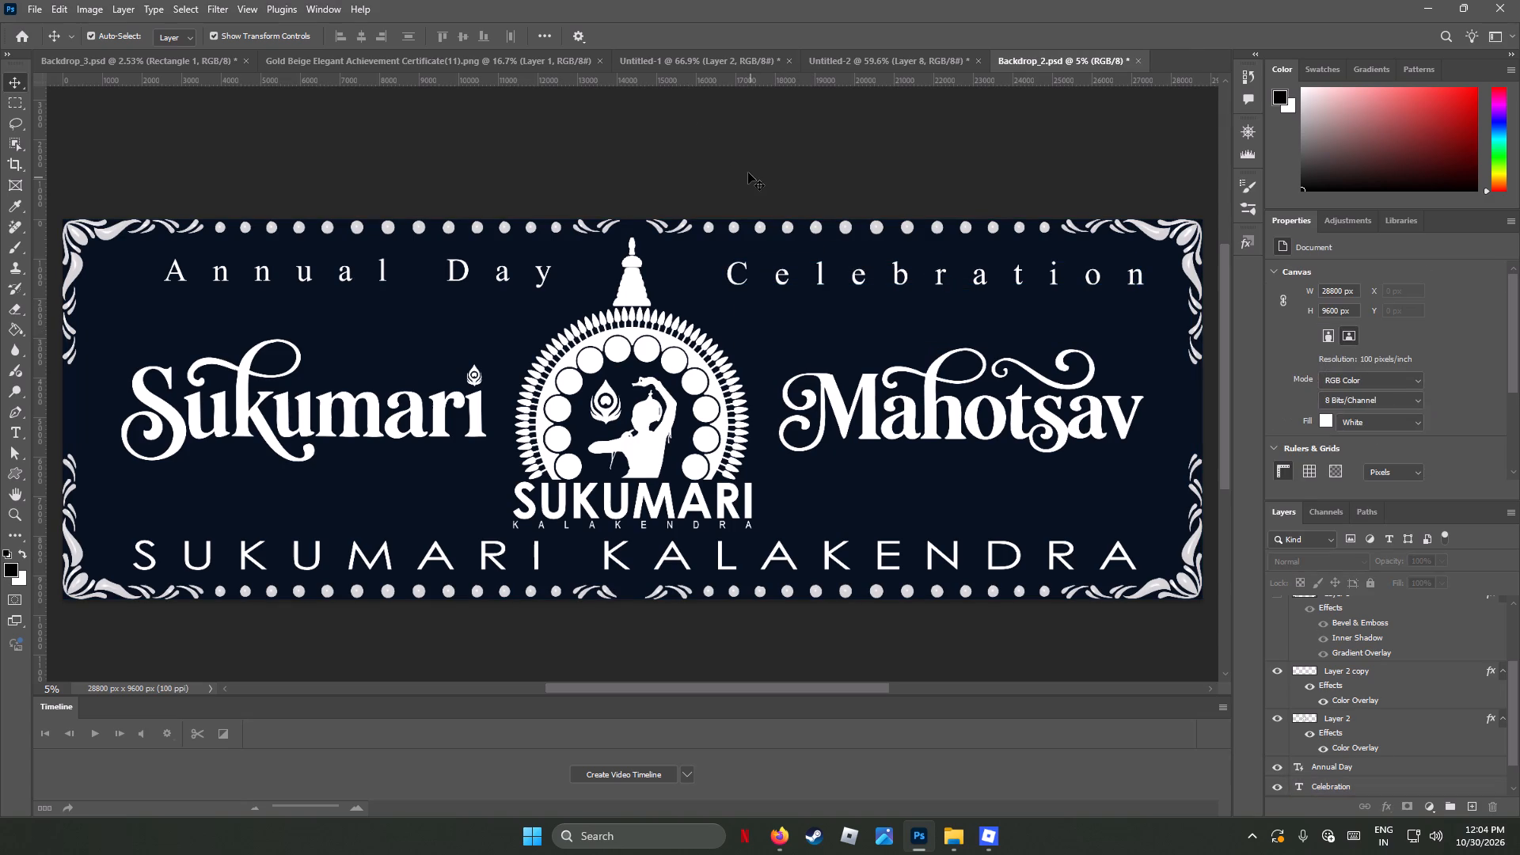
# Shift the "Annual Day" text horizontally left by about 200 px in total, in moves of 80 px and 120 px.
pyautogui.click(429, 276)
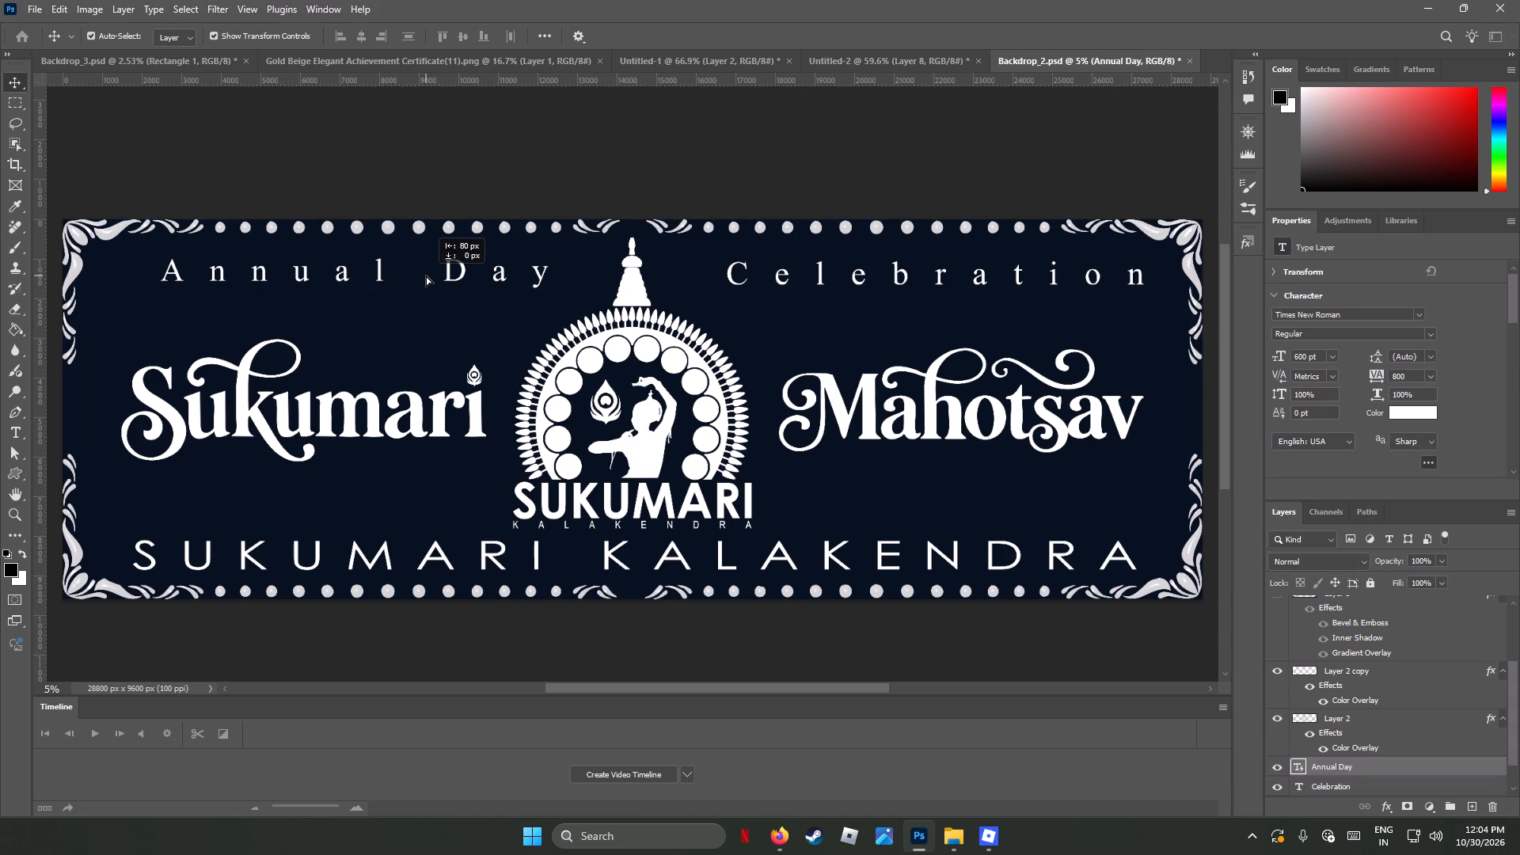
pyautogui.click(591, 176)
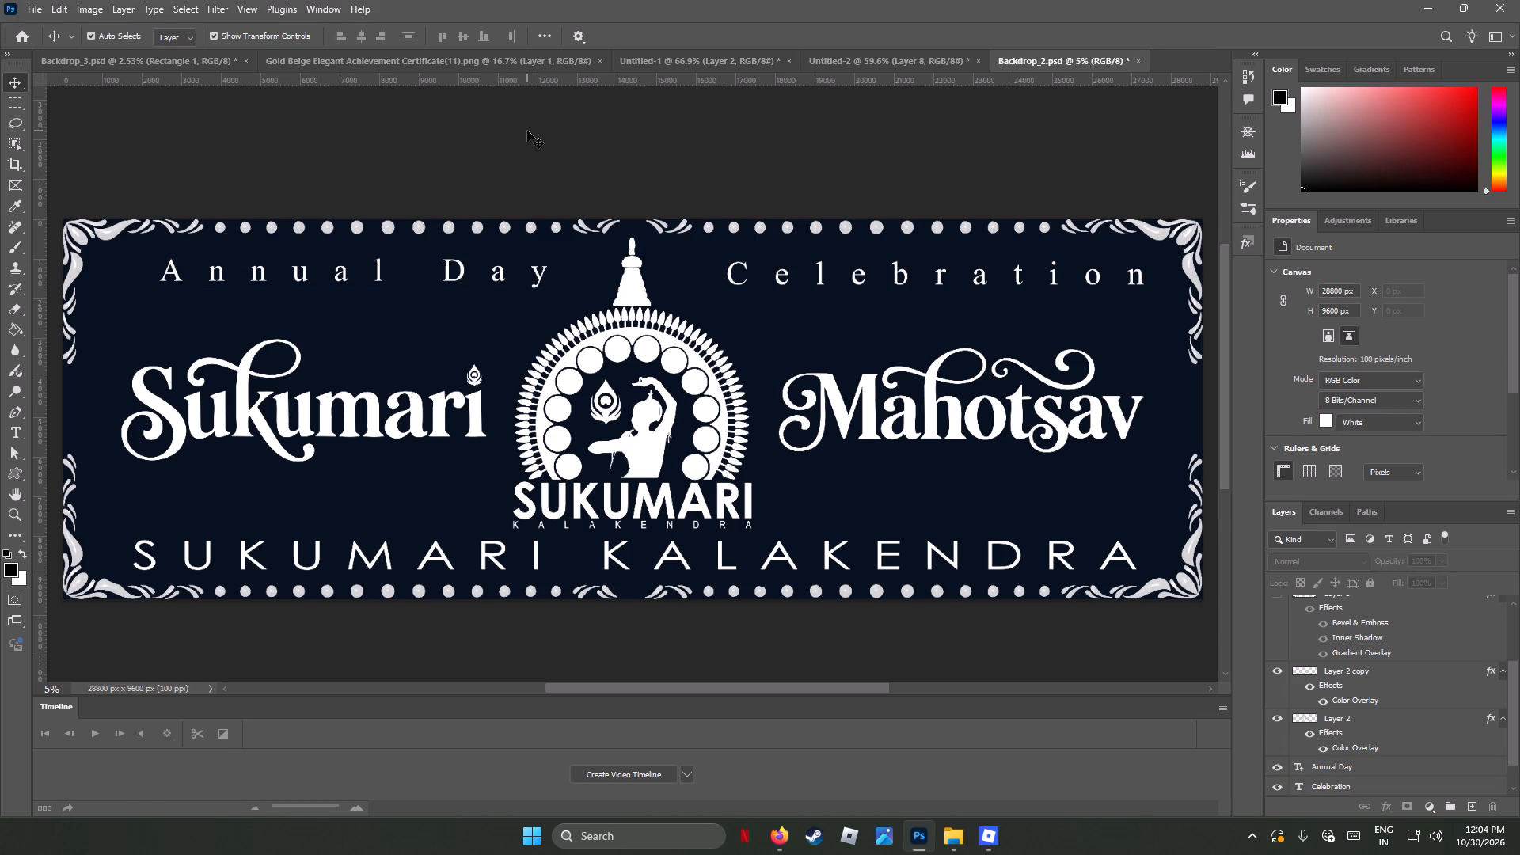
pyautogui.click(450, 272)
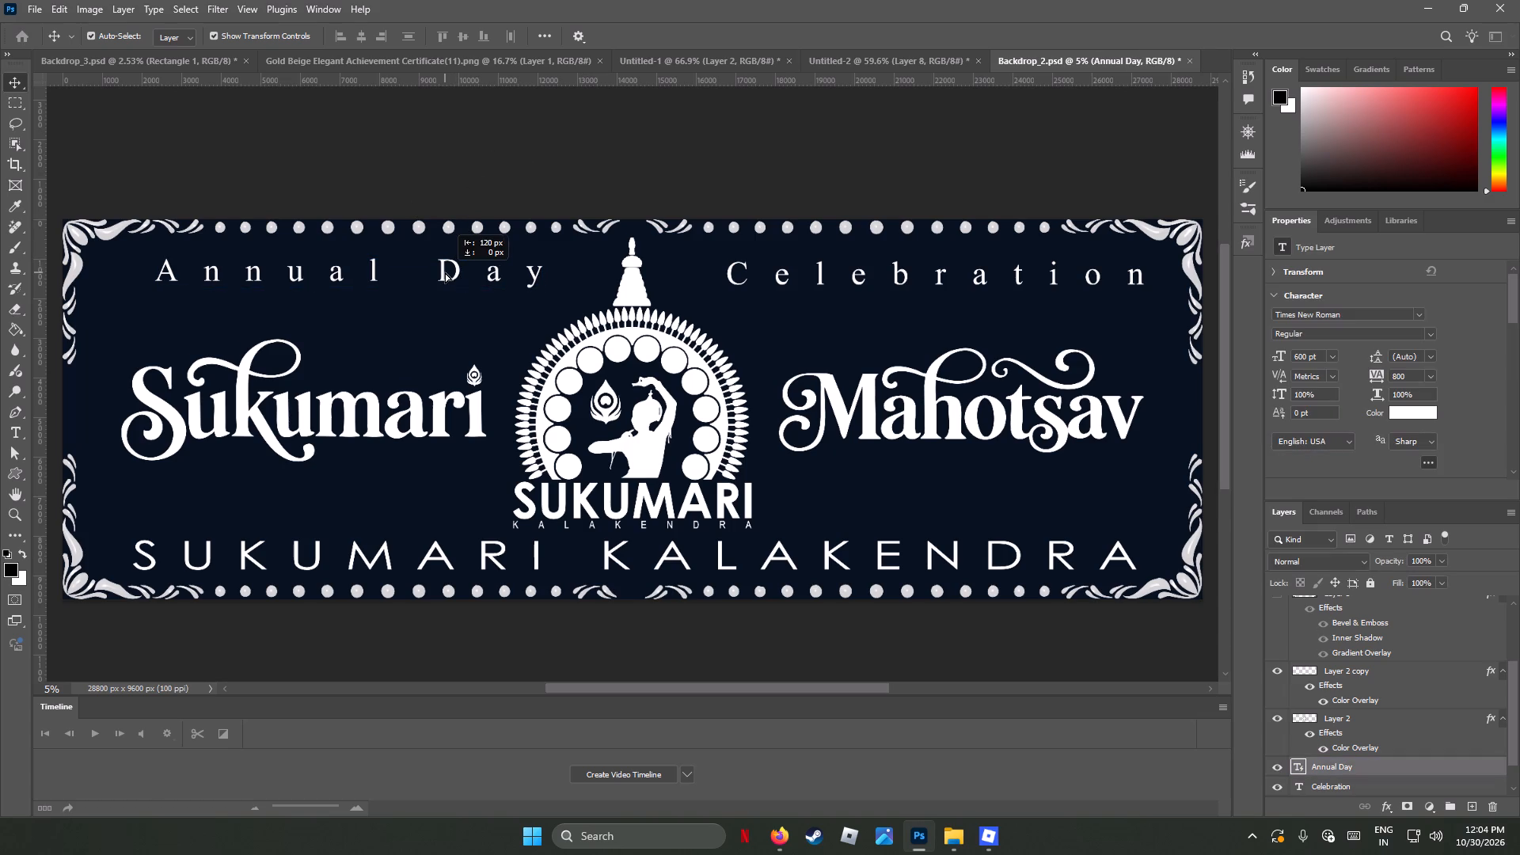
pyautogui.click(579, 150)
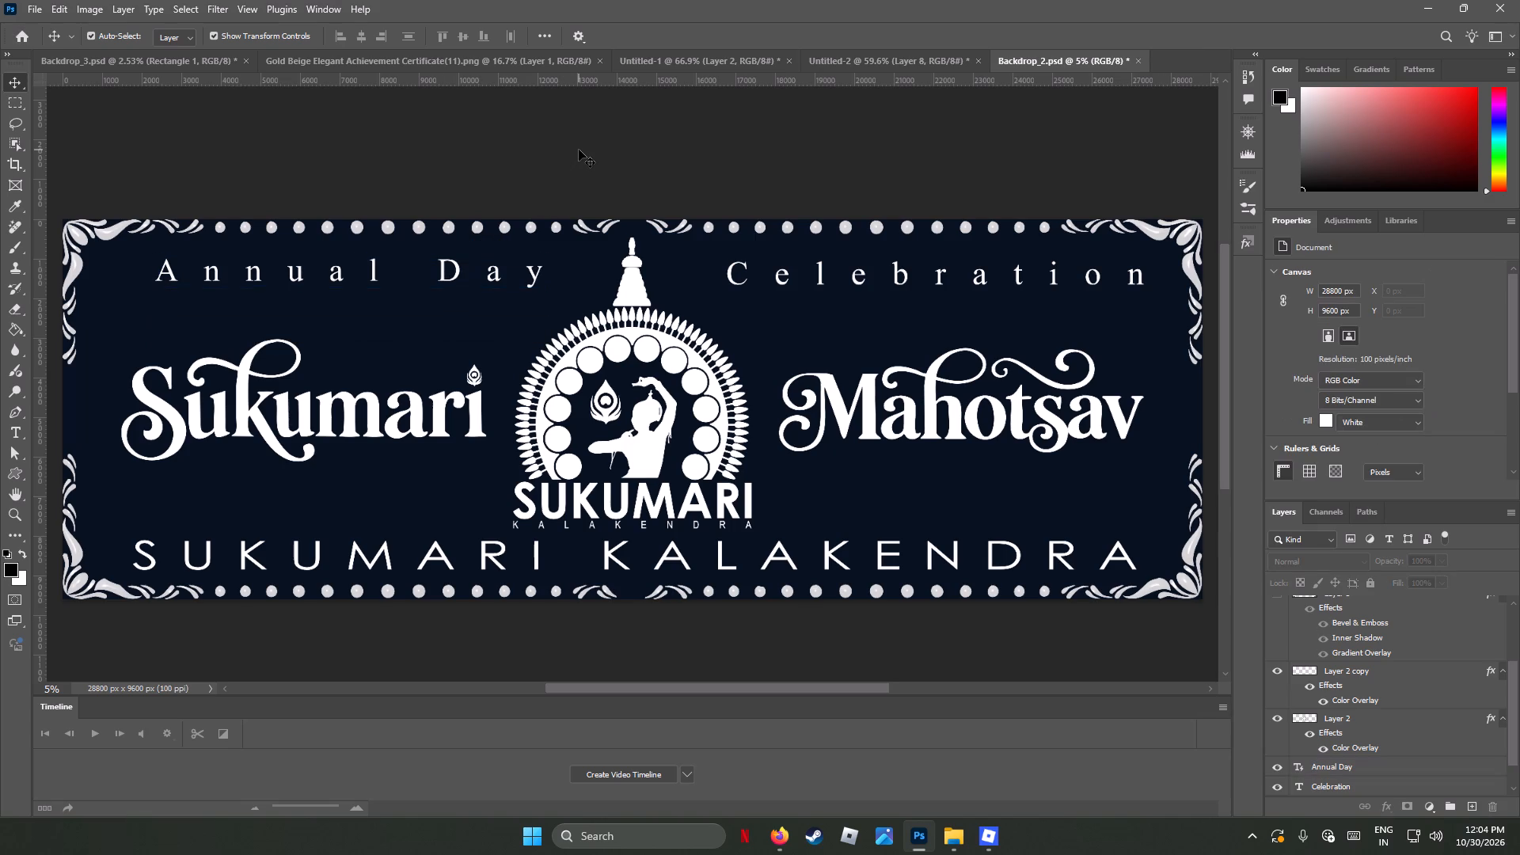